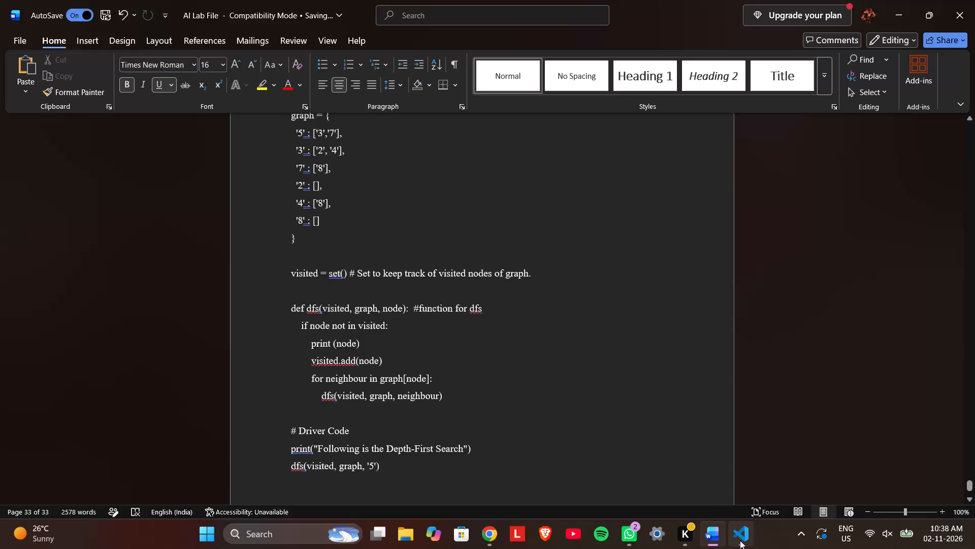
# Switch to Visual Studio Code, shrink the terminal to reveal new.py, and comment out the NLTK code of Experiment No. 11.
pyautogui.click(740, 540)
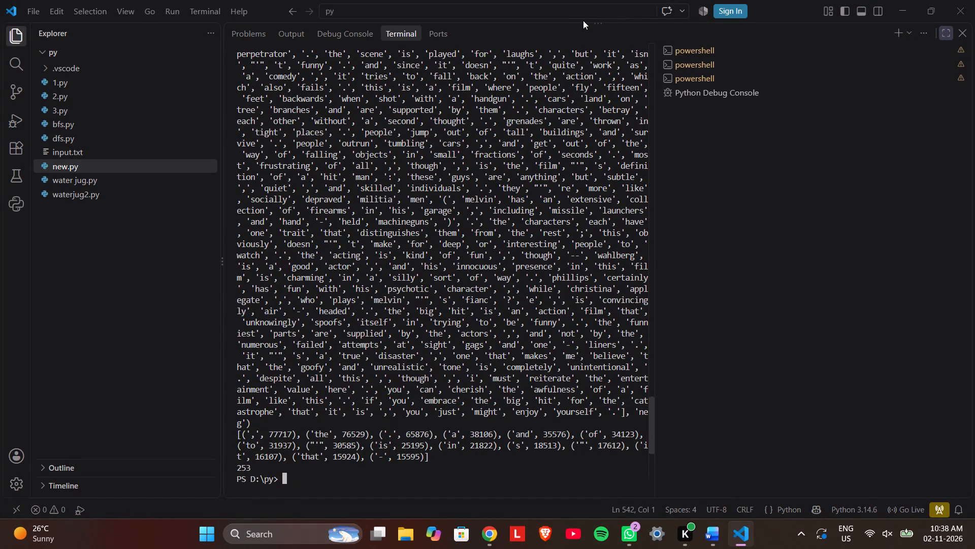
pyautogui.moveTo(583, 22); pyautogui.dragTo(596, 144)
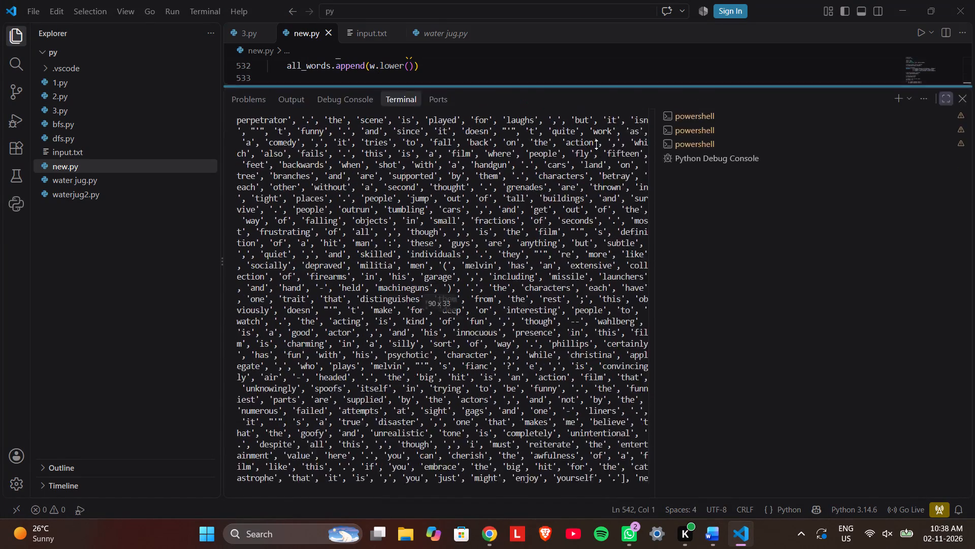
pyautogui.moveTo(596, 144); pyautogui.dragTo(597, 260)
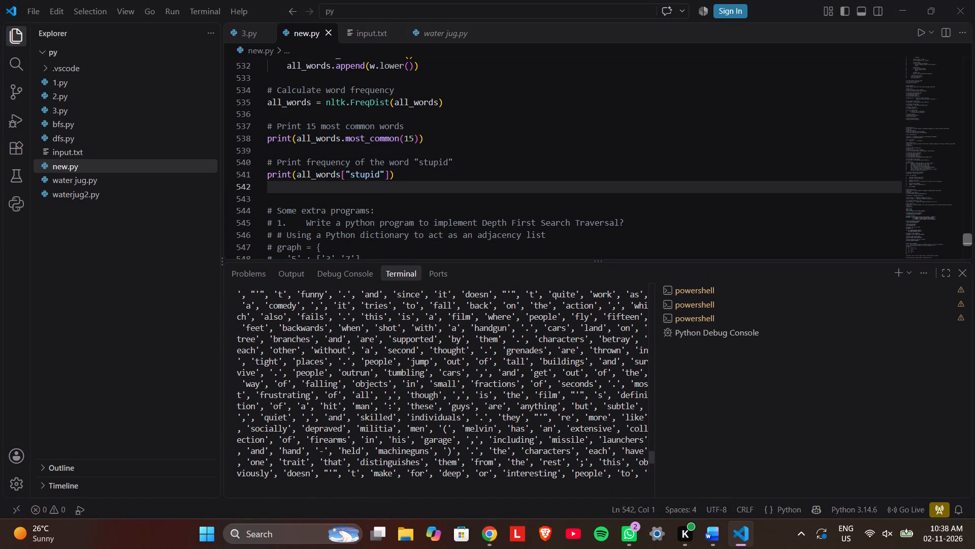
pyautogui.moveTo(407, 177); pyautogui.dragTo(301, 143)
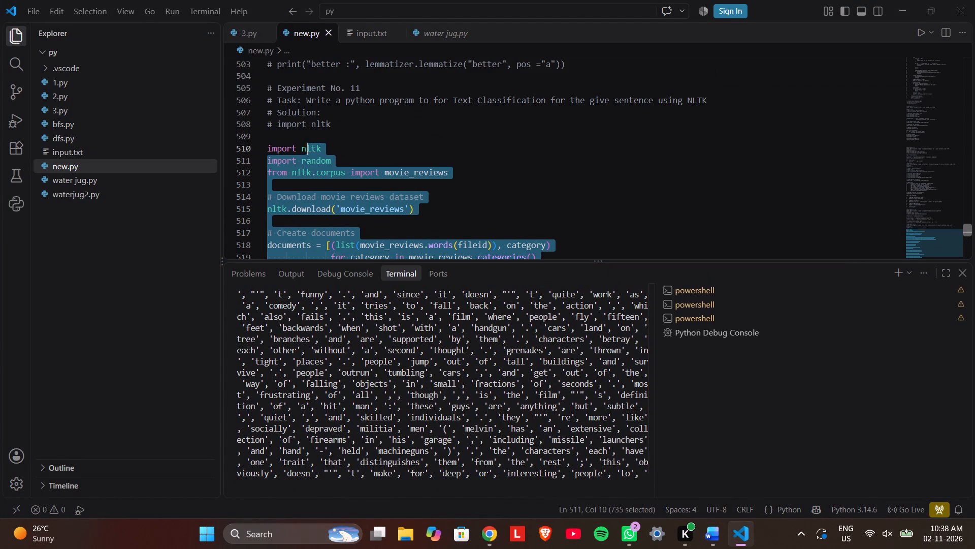
pyautogui.moveTo(301, 143); pyautogui.dragTo(276, 135)
pyautogui.hotkey('ctrl', '/')
# Uncomment the depth-first search code in new.py, from the graph dictionary through the final dfs(visited, graph, '5') call.
pyautogui.scroll(-3, 276, 135)
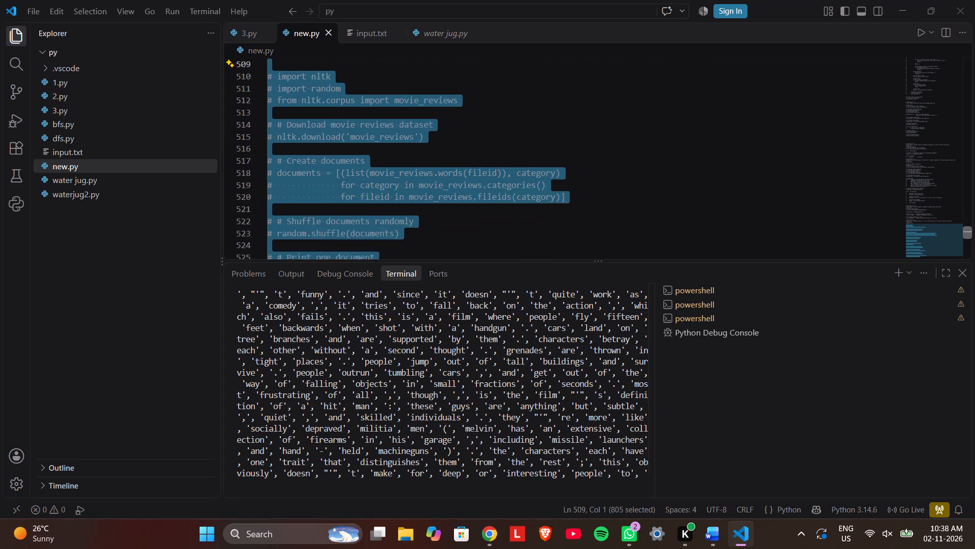
pyautogui.scroll(-3, 276, 135)
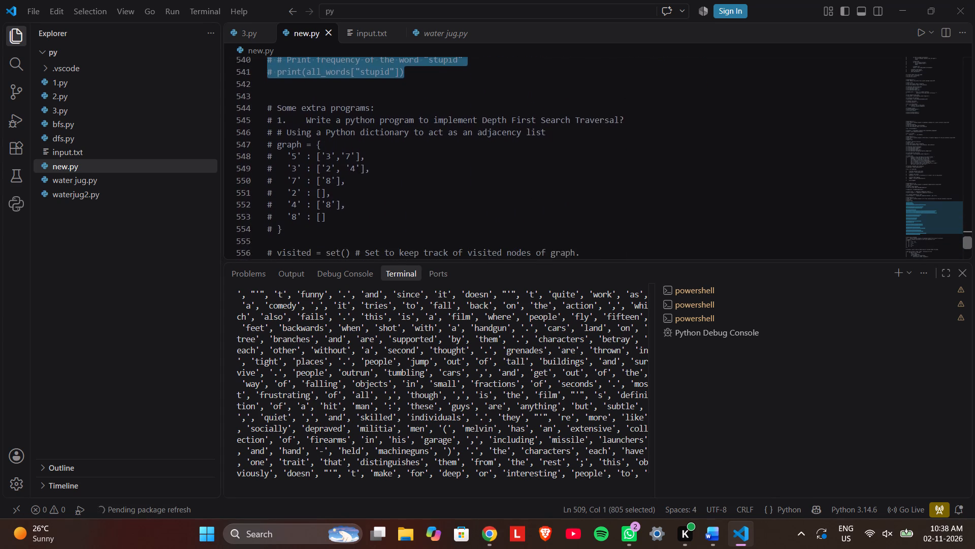
pyautogui.scroll(-4, 276, 135)
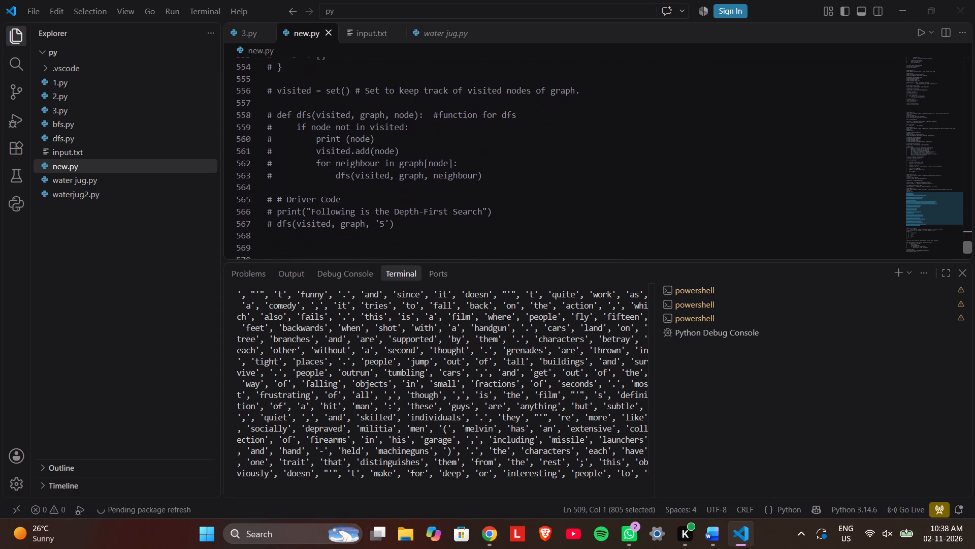
pyautogui.scroll(-3, 276, 135)
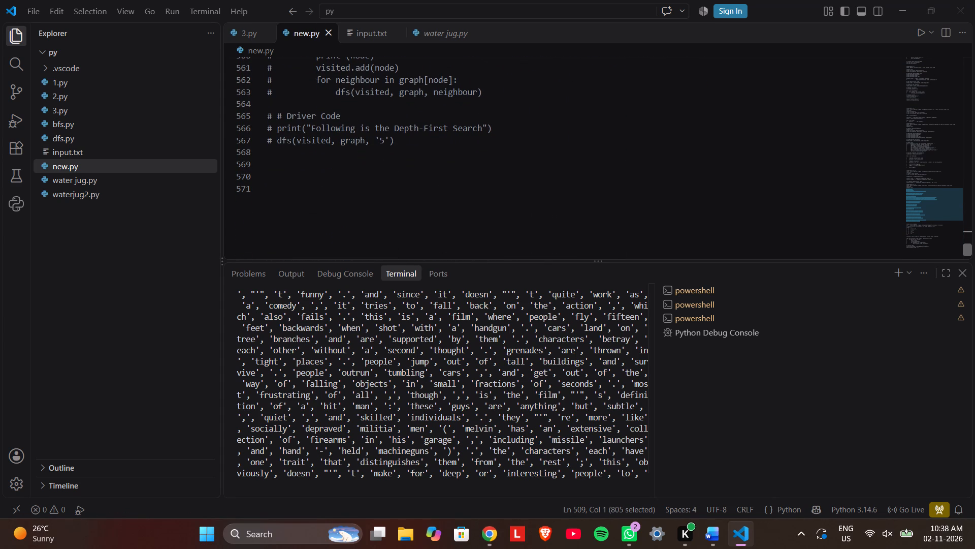
pyautogui.moveTo(410, 136); pyautogui.dragTo(269, 142)
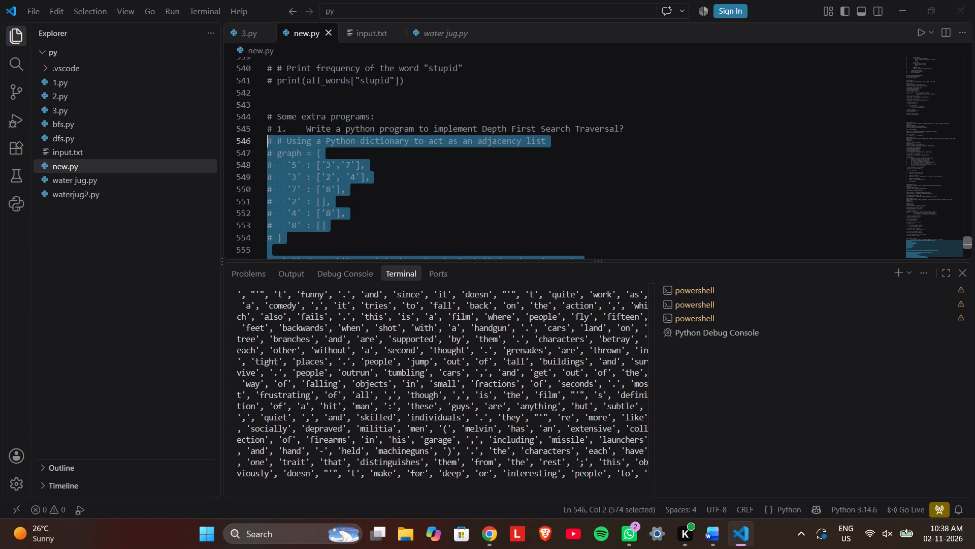
pyautogui.moveTo(269, 142); pyautogui.dragTo(270, 157)
pyautogui.hotkey('ctrl', '/')
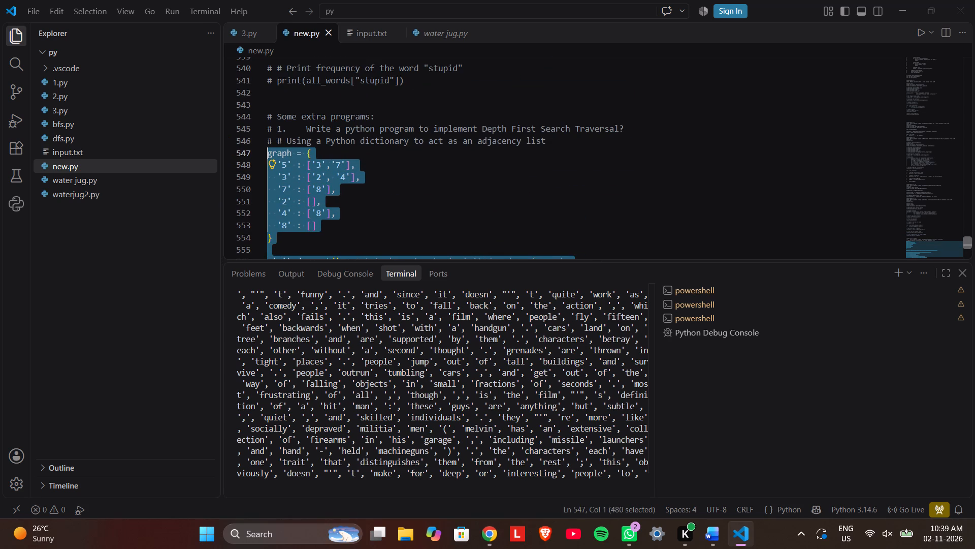
# Run new.py without debugging and take a cropped screenshot of the depth-first search output in the terminal.
pyautogui.hotkey('ctrl', 'F5')
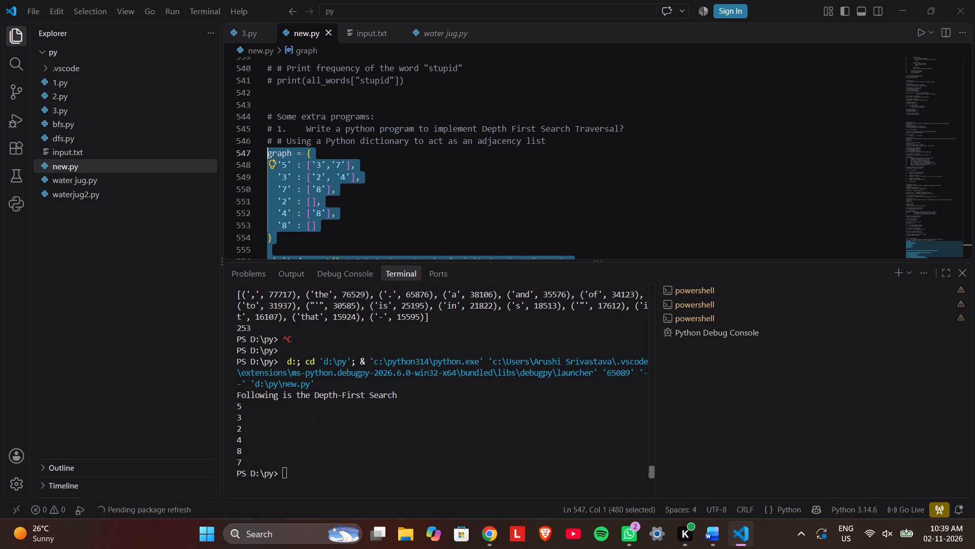
pyautogui.press('Print')
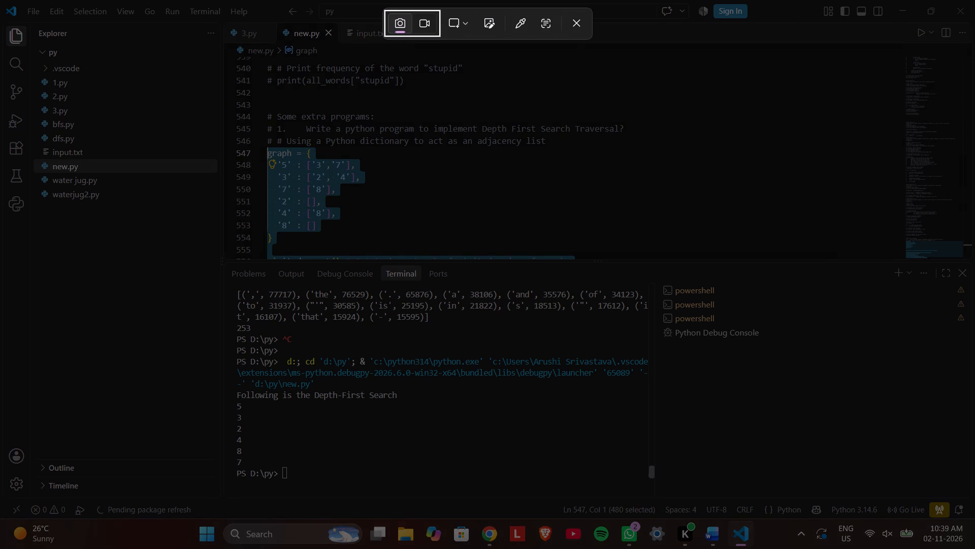
pyautogui.moveTo(230, 353); pyautogui.dragTo(650, 488)
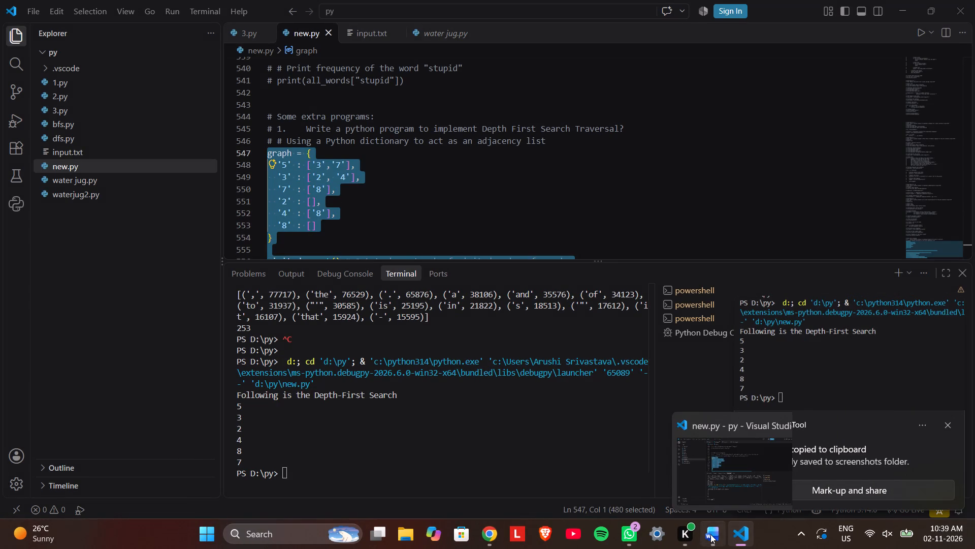
# Switch to Word and paste the output screenshot below the dfs(visited, graph, '5') line of AI Lab File.
pyautogui.click(710, 534)
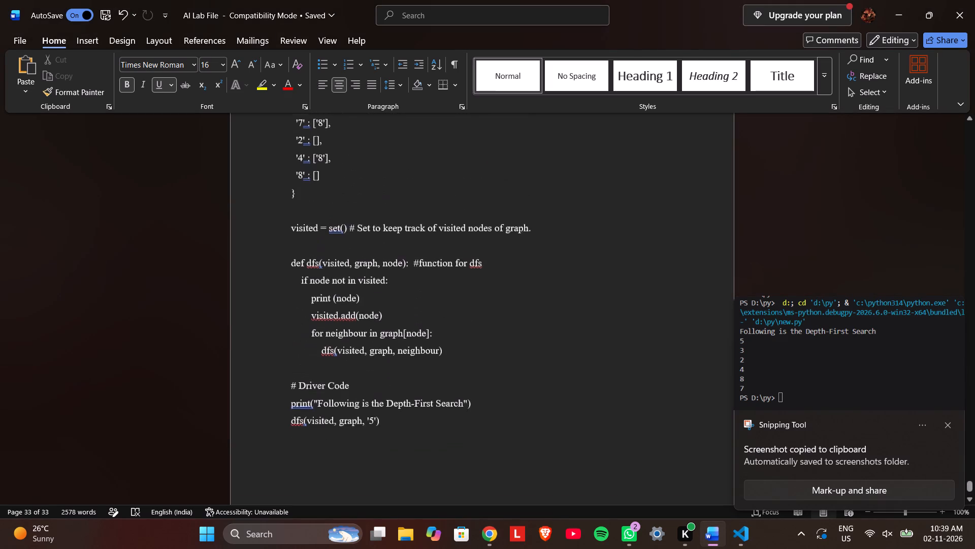
pyautogui.rightClick(430, 457)
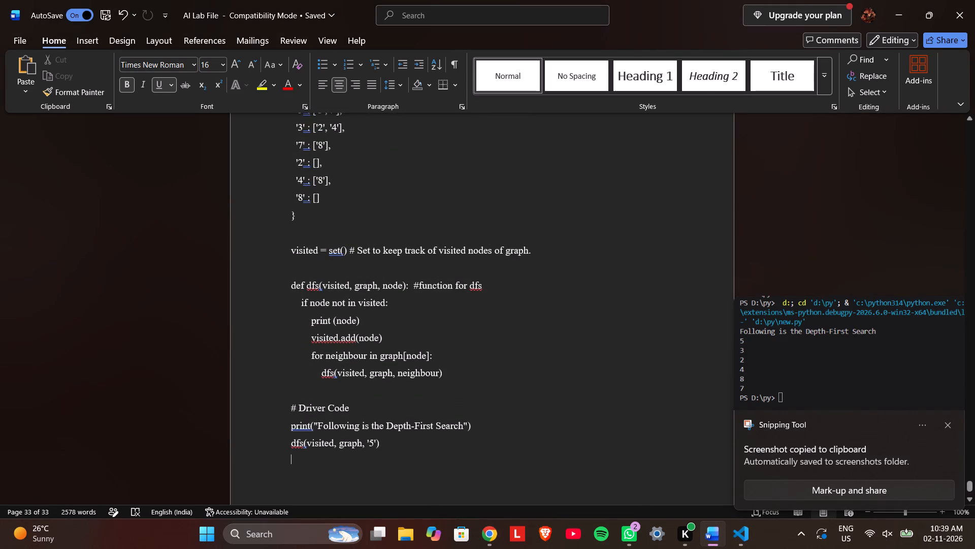
pyautogui.press('Return')
pyautogui.press('Return')
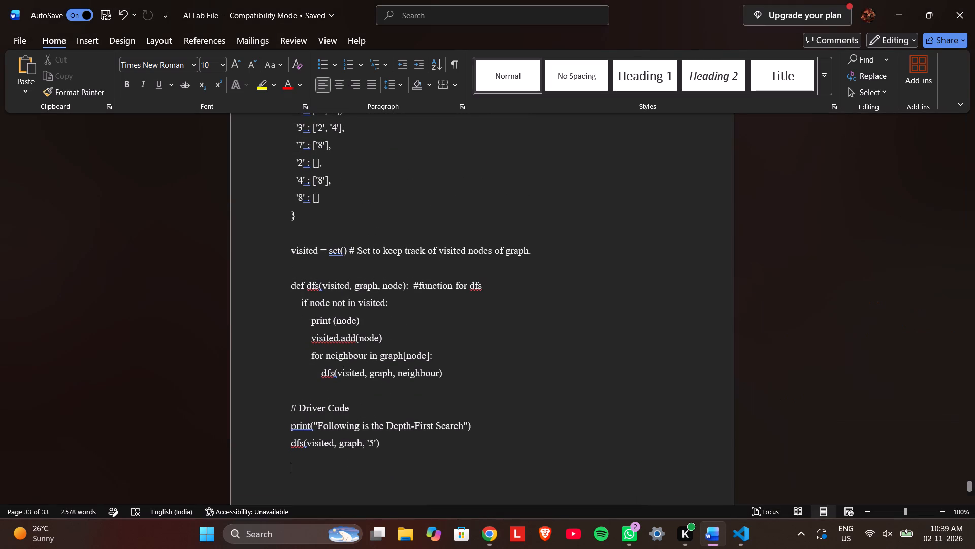
pyautogui.hotkey('ctrl', 'v')
# Delete the extra empty lines around the pasted depth-first search screenshot to get rid of the blank page after it.
pyautogui.scroll(-4, 466, 380)
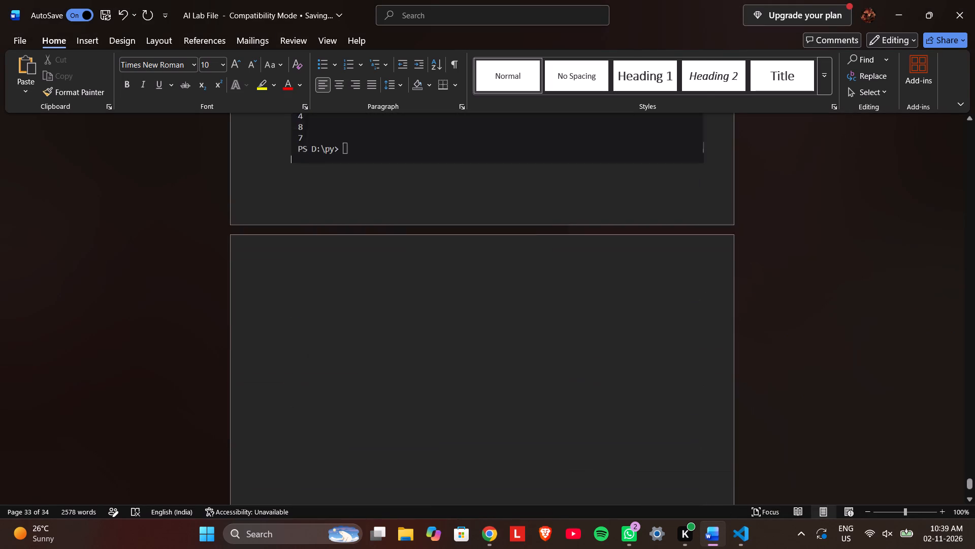
pyautogui.scroll(-1, 466, 380)
pyautogui.scroll(4, 466, 380)
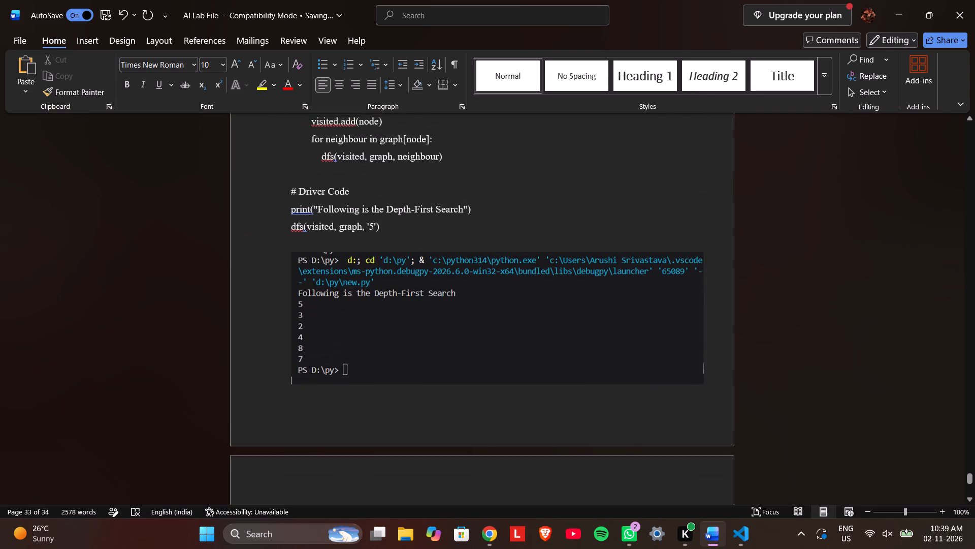
pyautogui.click(466, 380)
pyautogui.press('Delete')
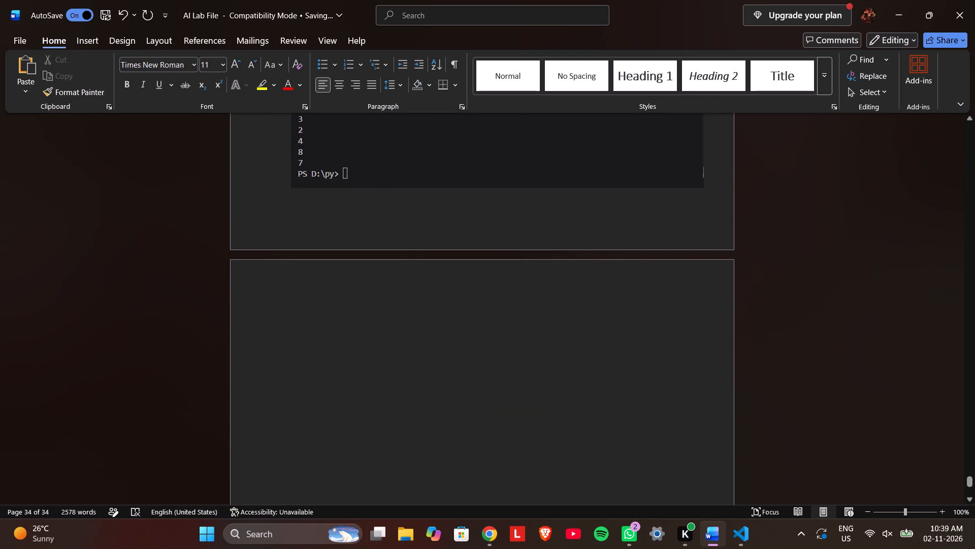
pyautogui.press('Delete')
pyautogui.press('Delete')
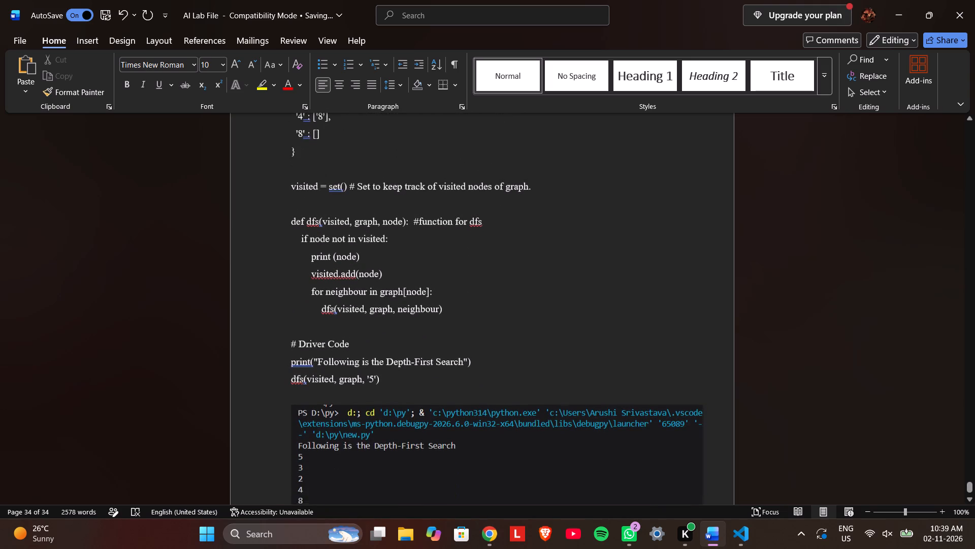
pyautogui.click(450, 386)
pyautogui.press('Return')
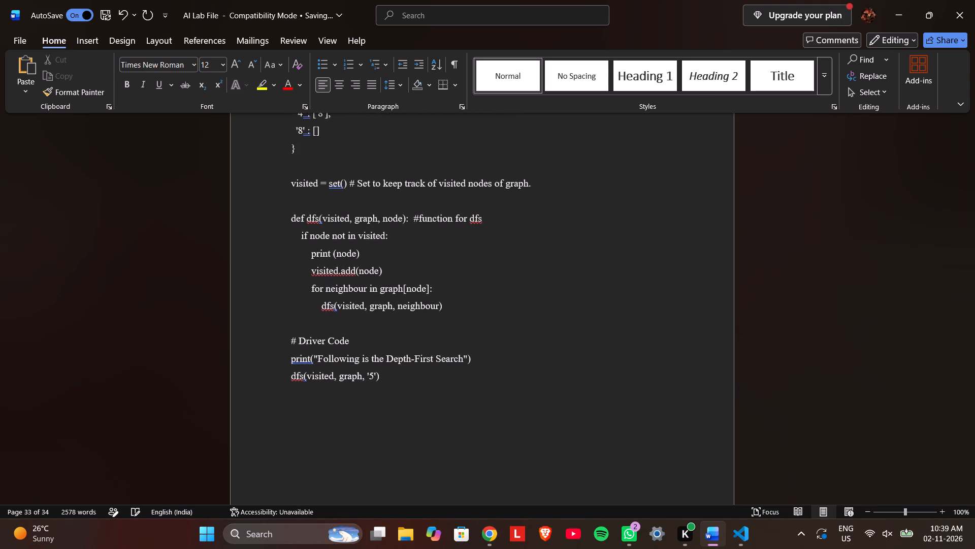
pyautogui.press('BackSpace')
pyautogui.press('BackSpace')
# Remove the blank line between the visited = set() line and the dfs function definition.
pyautogui.scroll(-7, 450, 386)
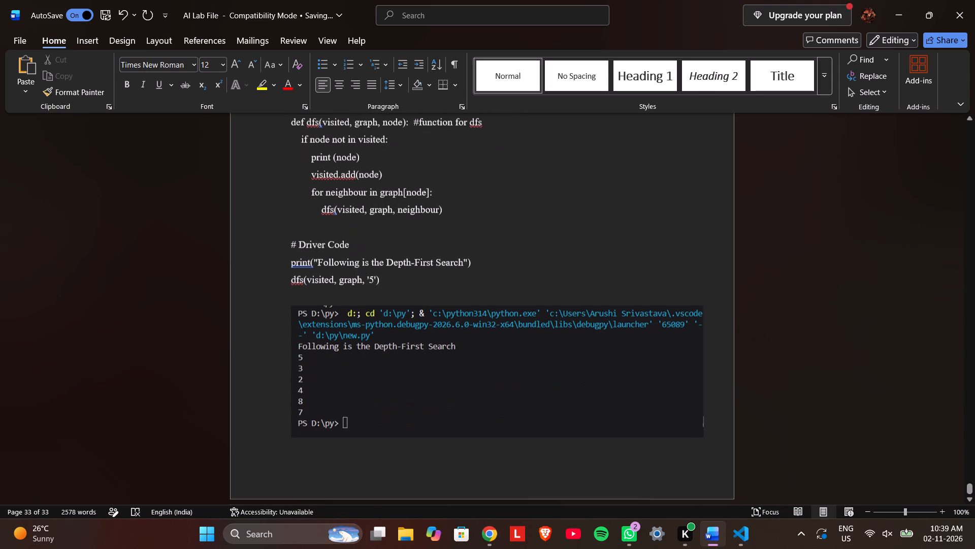
pyautogui.scroll(-6, 450, 386)
pyautogui.scroll(4, 450, 386)
pyautogui.scroll(-1, 450, 386)
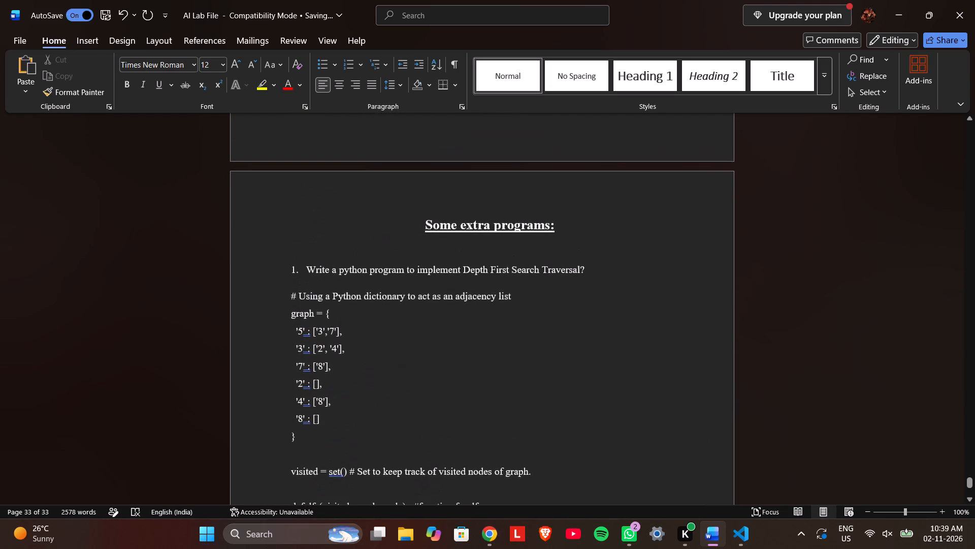
pyautogui.click(368, 486)
pyautogui.press('BackSpace')
pyautogui.press('BackSpace')
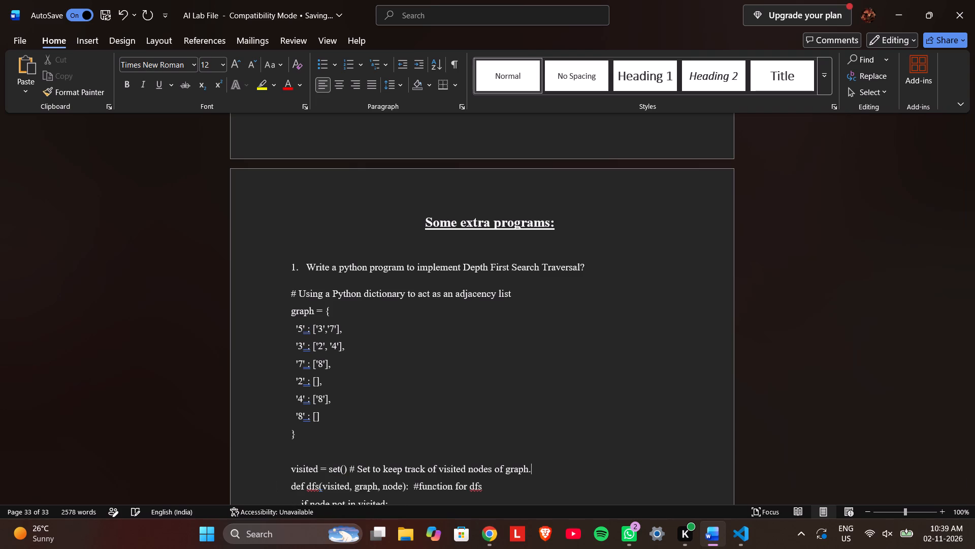
pyautogui.scroll(1, 371, 453)
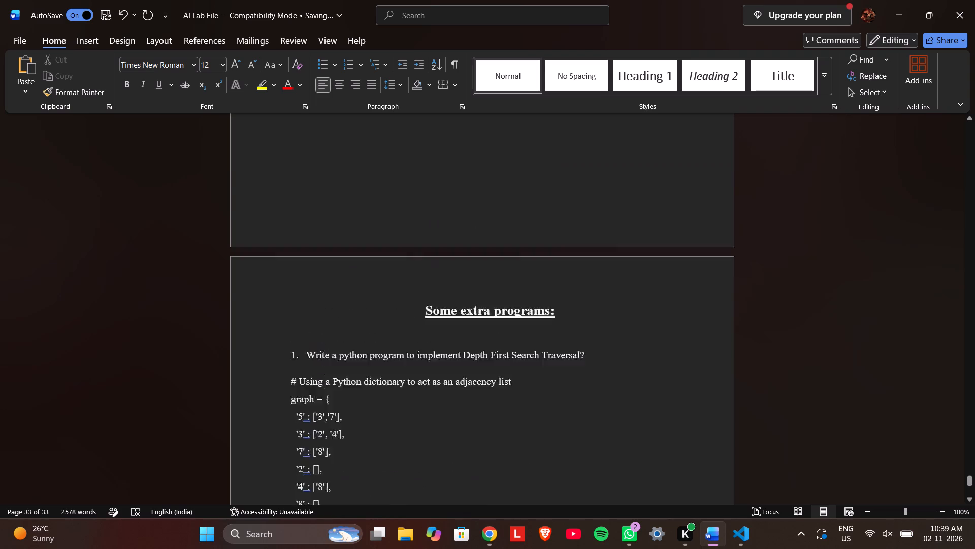
pyautogui.scroll(8, 371, 453)
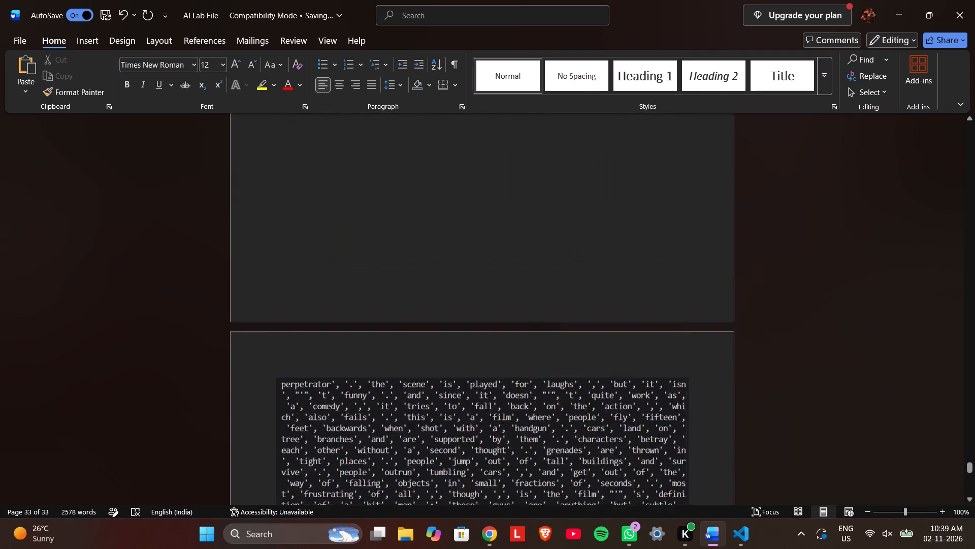
pyautogui.scroll(5, 371, 453)
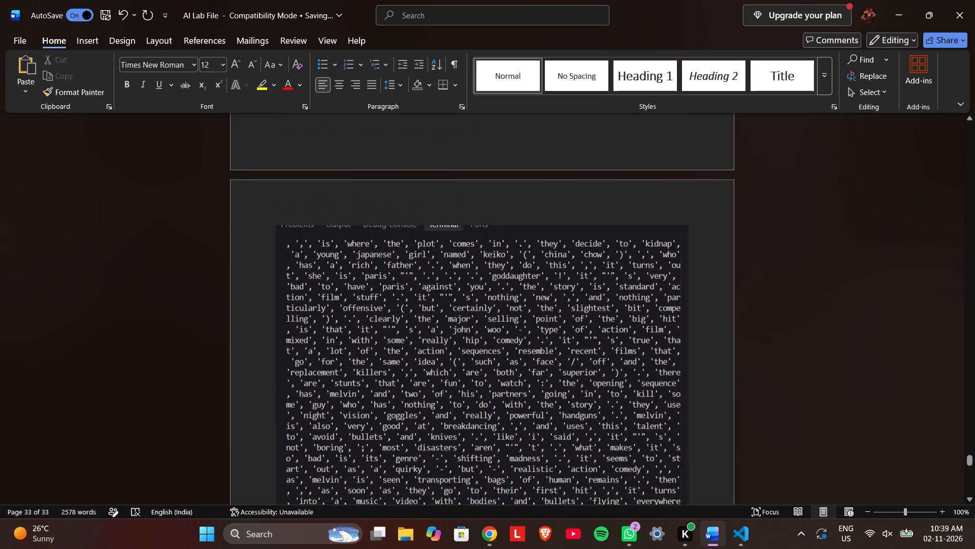
pyautogui.scroll(6, 371, 453)
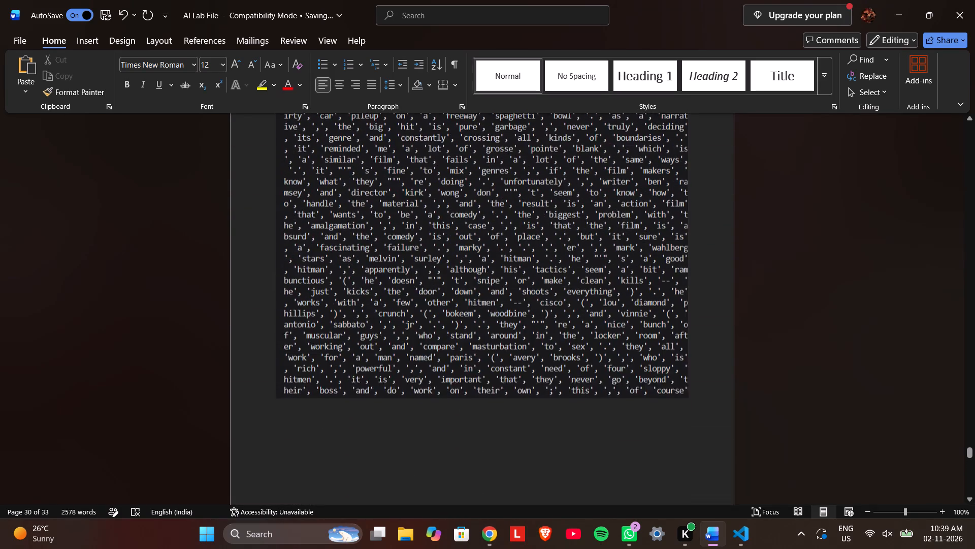
pyautogui.scroll(1, 371, 453)
pyautogui.scroll(-1, 371, 453)
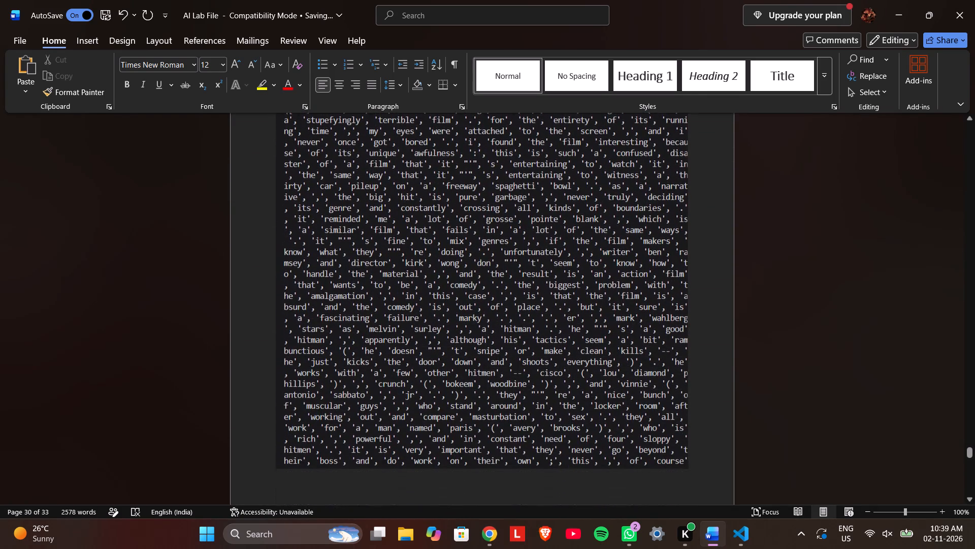
pyautogui.click(425, 418)
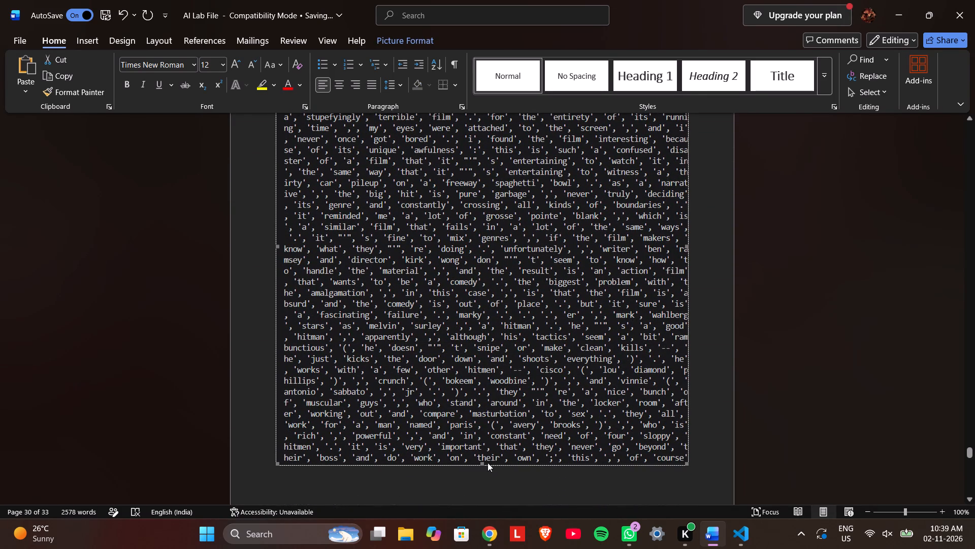
pyautogui.moveTo(482, 463); pyautogui.dragTo(479, 325)
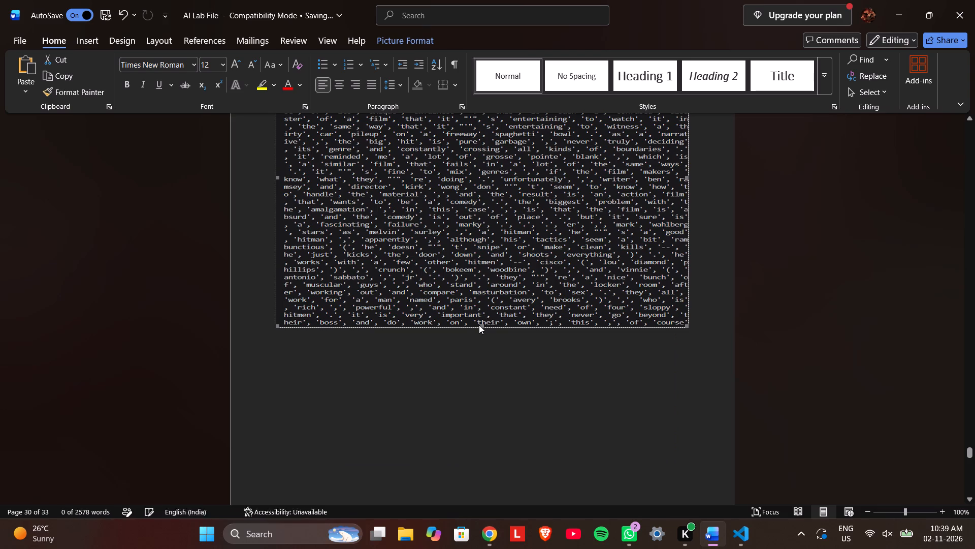
pyautogui.scroll(1, 479, 325)
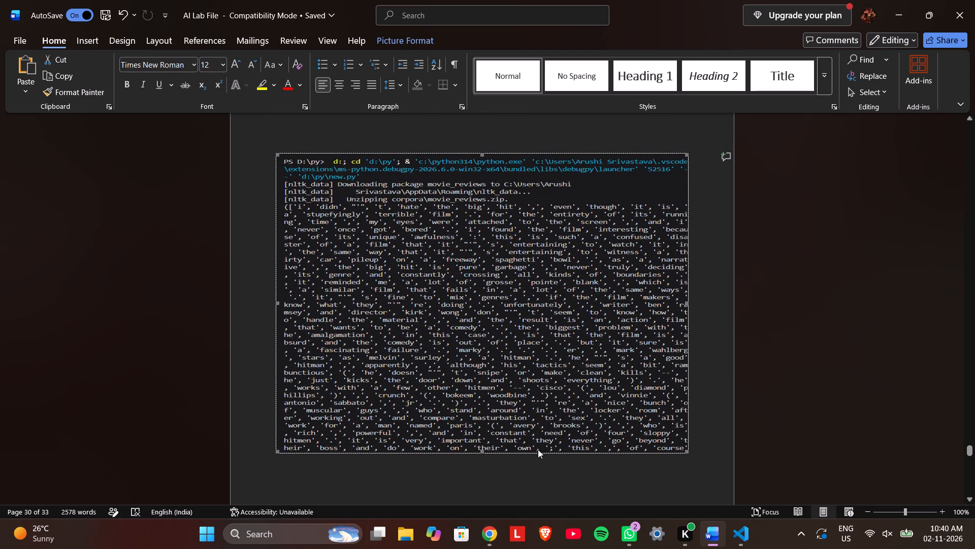
pyautogui.moveTo(483, 450); pyautogui.dragTo(483, 449)
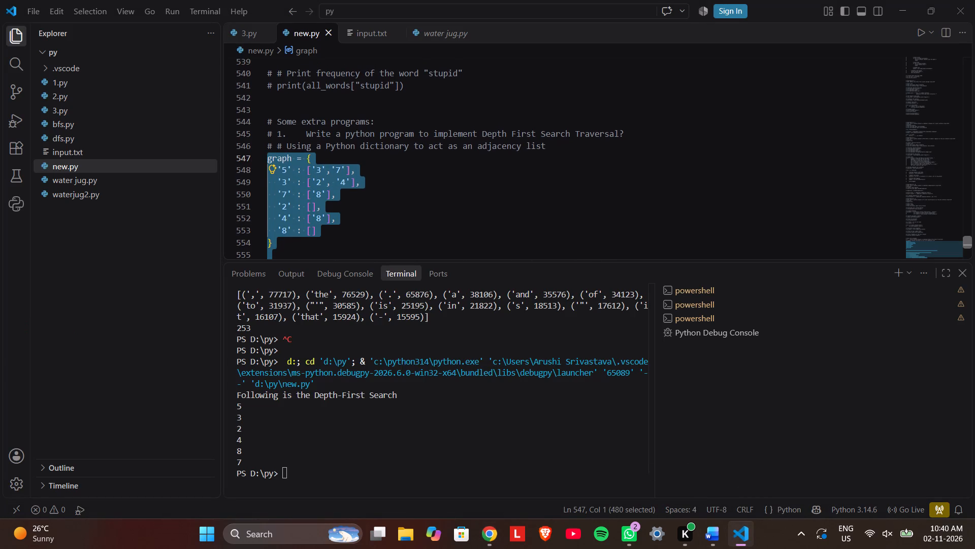
pyautogui.hotkey('ctrl', '/')
# Replace the commented print(documents[1]) statement in Experiment No. 11 with the copied print(documents[1][1]), keeping its comment mark.
pyautogui.scroll(5, 518, 200)
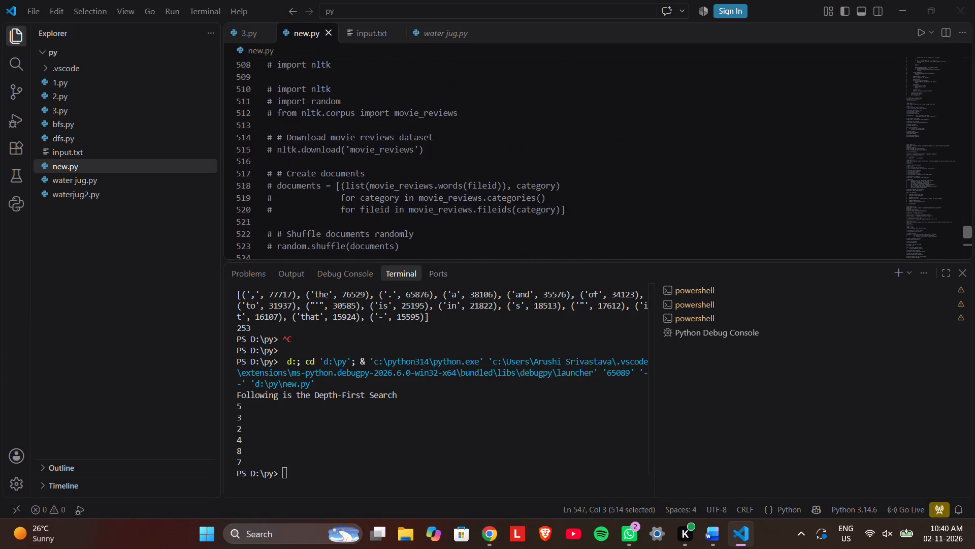
pyautogui.scroll(3, 518, 200)
pyautogui.scroll(-1, 518, 200)
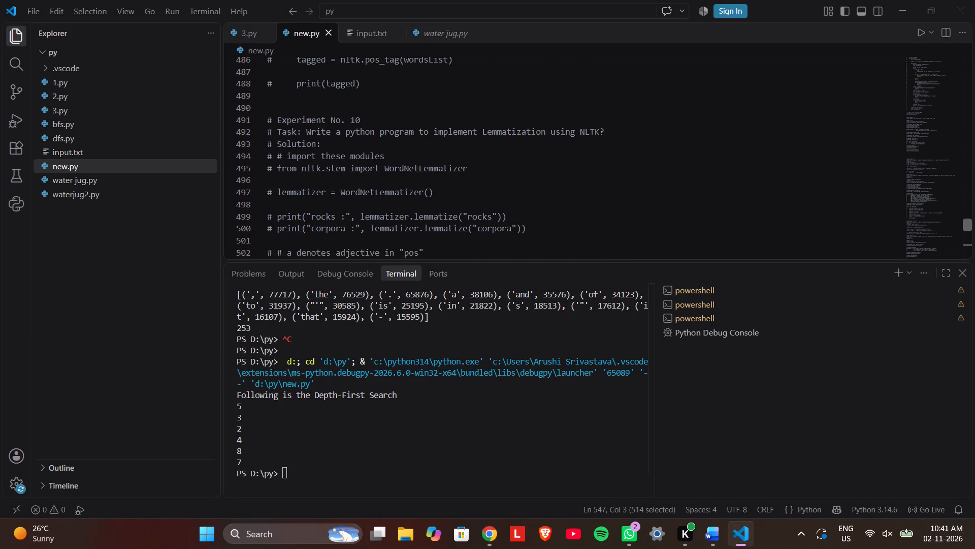
pyautogui.scroll(-2, 518, 200)
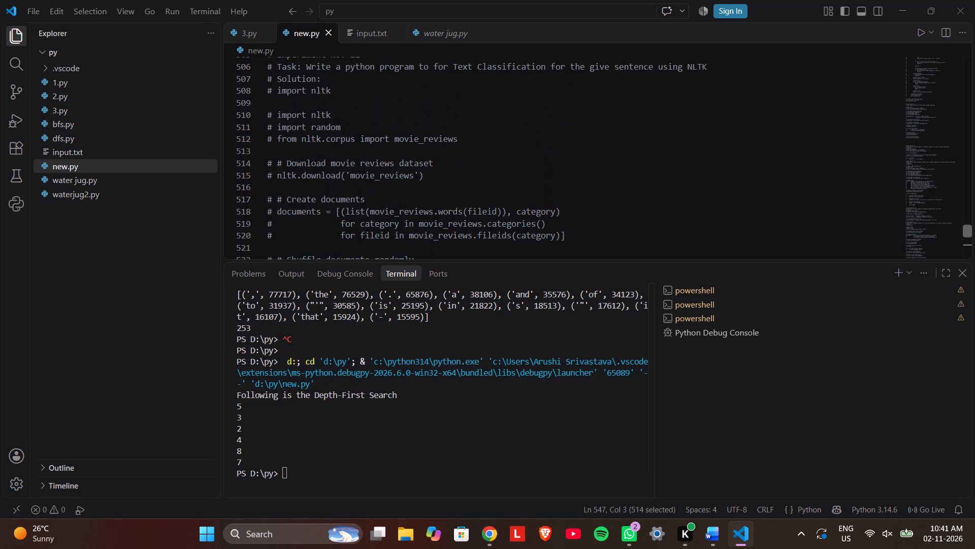
pyautogui.scroll(-3, 518, 200)
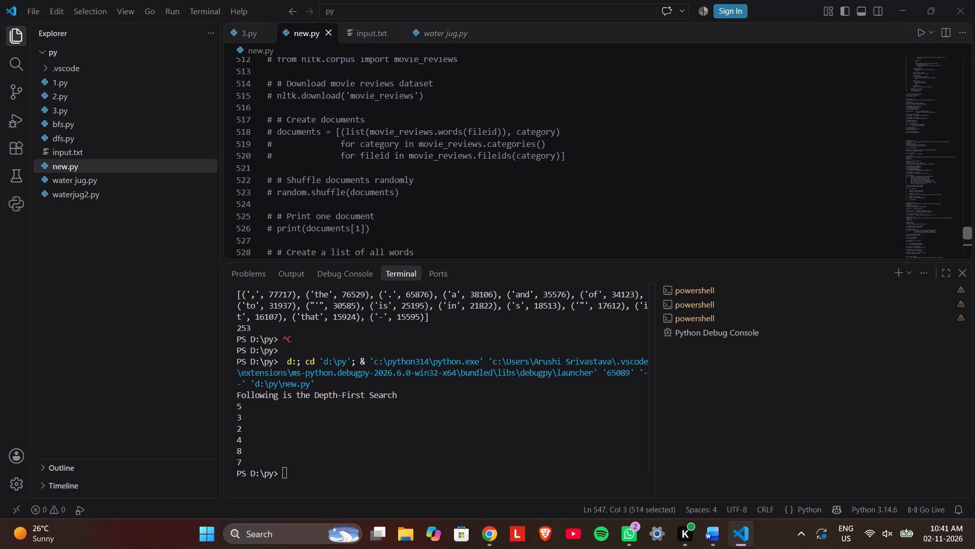
pyautogui.scroll(-1, 518, 200)
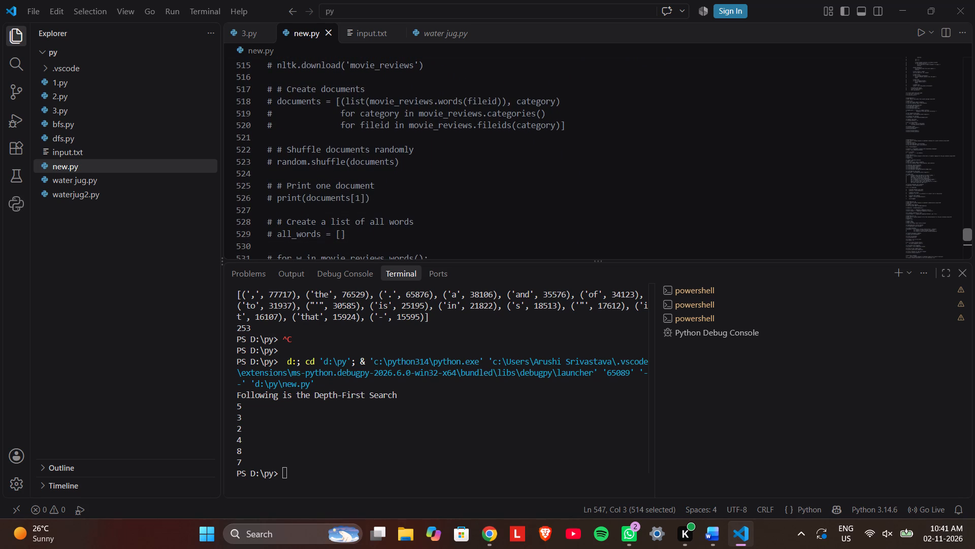
pyautogui.moveTo(375, 192); pyautogui.dragTo(280, 200)
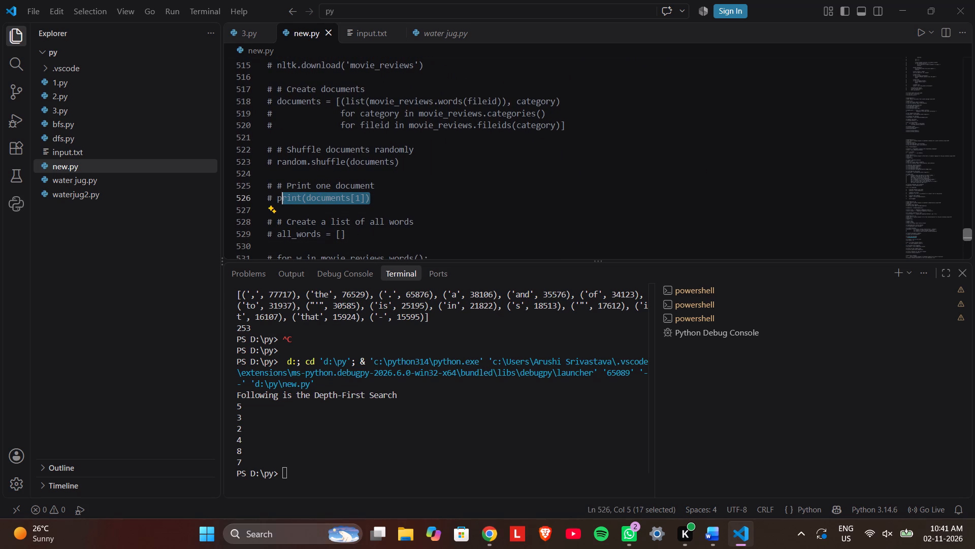
pyautogui.moveTo(280, 200); pyautogui.dragTo(276, 200)
pyautogui.hotkey('ctrl', 'v')
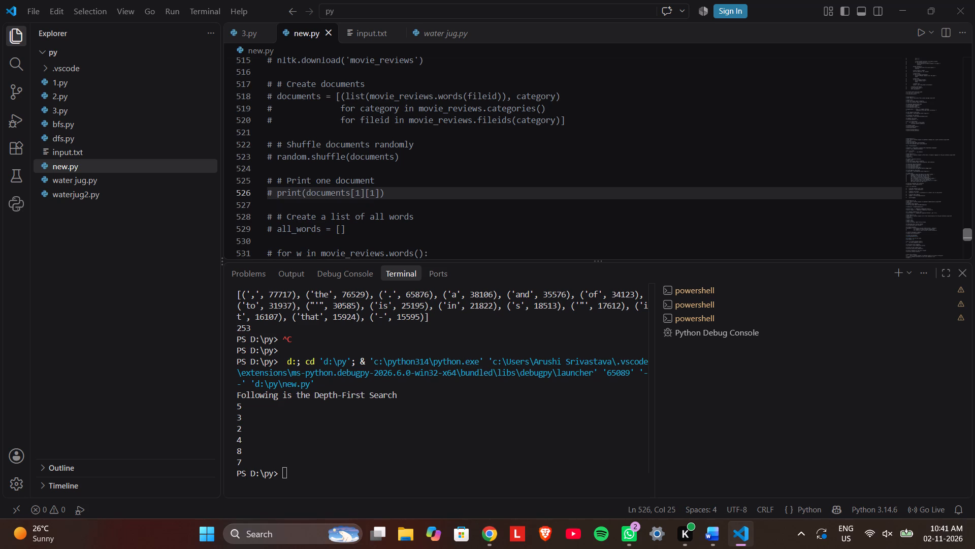
# Uncomment the Experiment No. 11 code from the second import nltk line through the print(all_words["stupid"]) line.
pyautogui.scroll(-4, 397, 205)
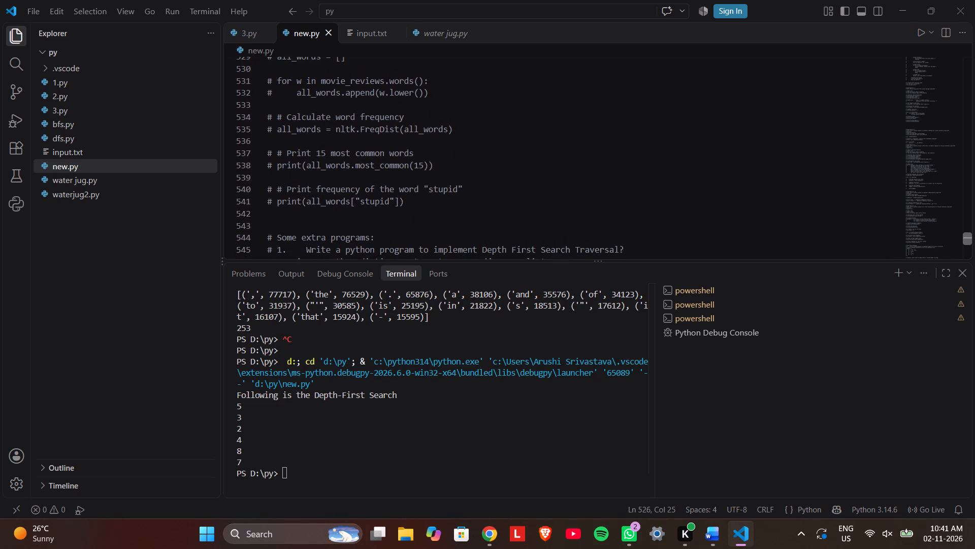
pyautogui.scroll(-1, 397, 205)
pyautogui.moveTo(415, 204); pyautogui.dragTo(299, 237)
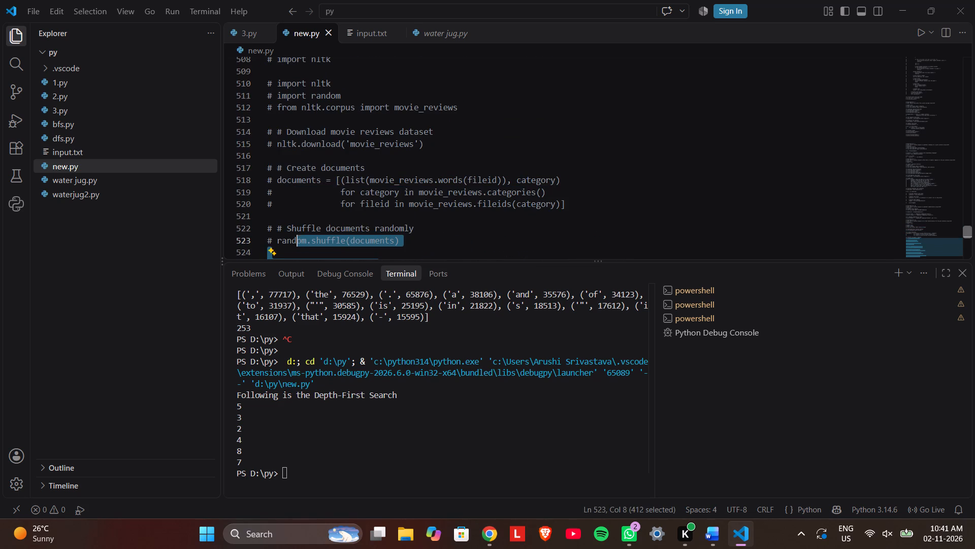
pyautogui.moveTo(299, 237); pyautogui.dragTo(265, 140)
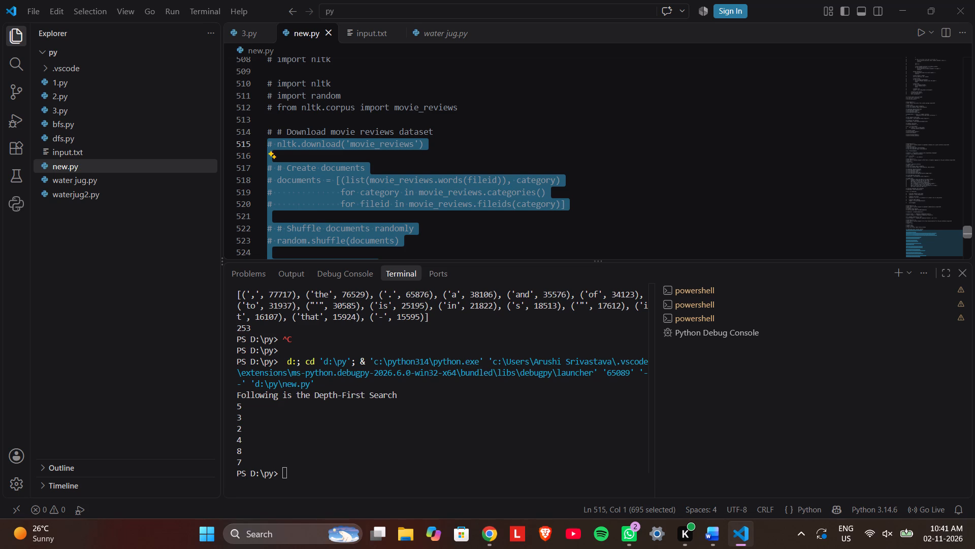
pyautogui.moveTo(265, 140); pyautogui.dragTo(264, 76)
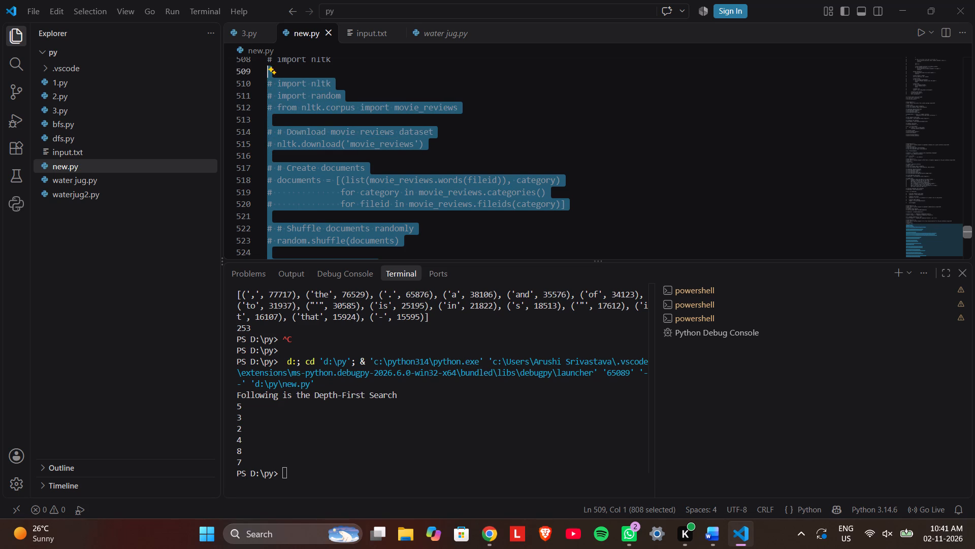
pyautogui.moveTo(264, 76); pyautogui.dragTo(263, 64)
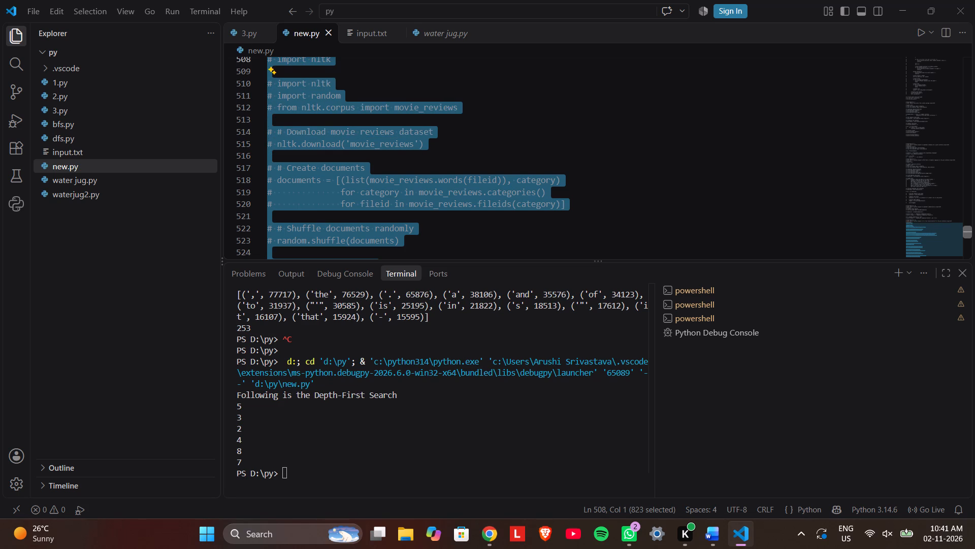
pyautogui.moveTo(263, 64); pyautogui.dragTo(263, 80)
pyautogui.hotkey('ctrl', '/')
# Delete the duplicate commented import nltk line under the Solution heading of Experiment No. 11.
pyautogui.scroll(1, 263, 80)
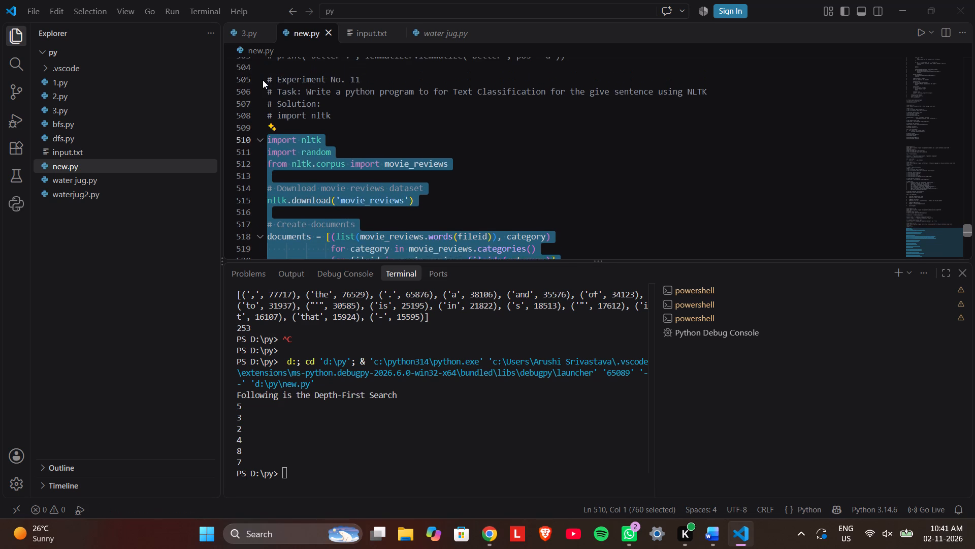
pyautogui.scroll(1, 263, 80)
pyautogui.moveTo(345, 116); pyautogui.dragTo(318, 117)
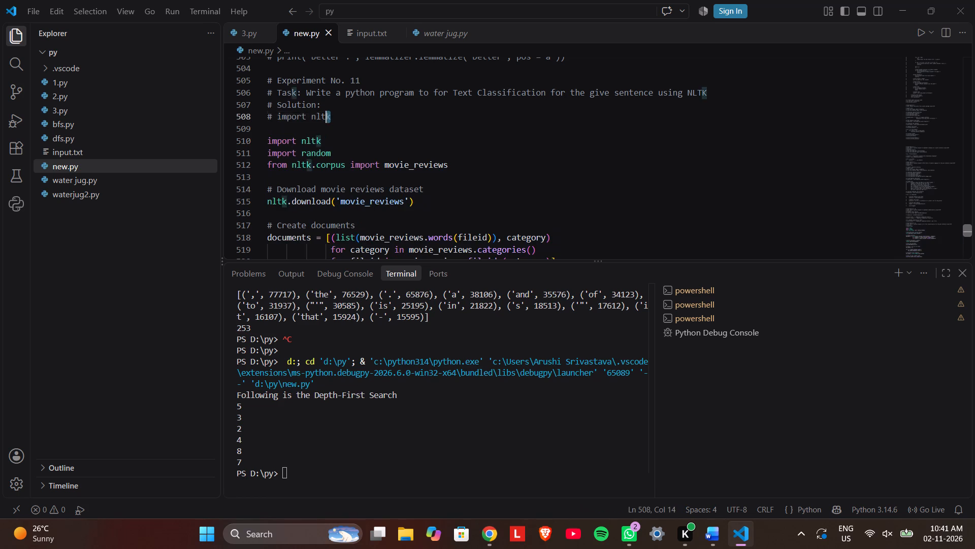
pyautogui.moveTo(318, 117); pyautogui.dragTo(266, 115)
pyautogui.press('BackSpace')
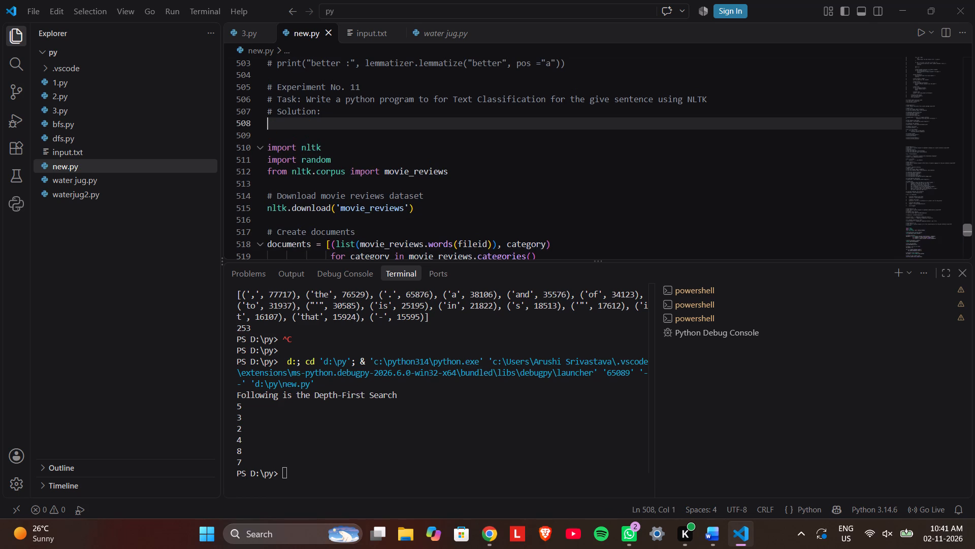
# Run new.py without debugging to execute the shortened Experiment No. 11 program, and look over its code meanwhile.
pyautogui.hotkey('ctrl', 'F5')
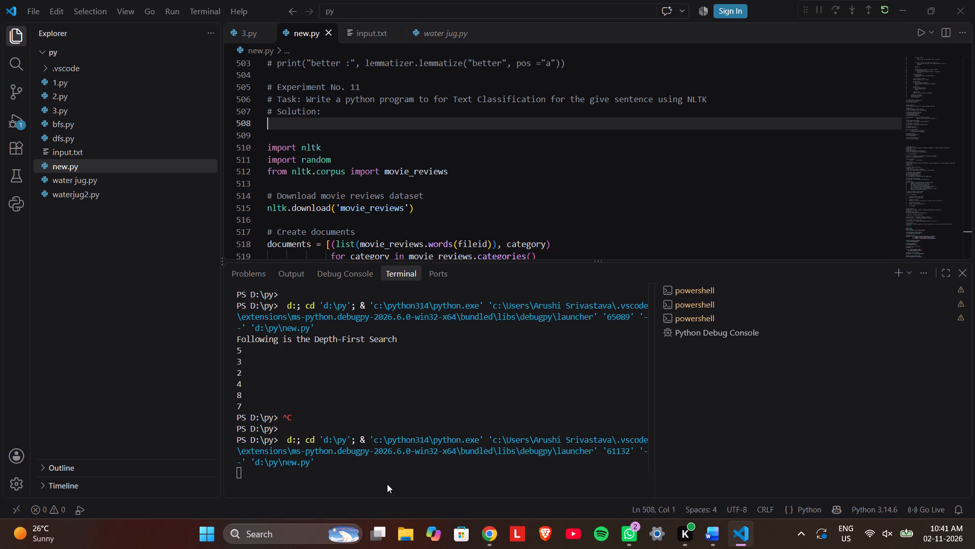
pyautogui.scroll(-2, 559, 217)
pyautogui.scroll(-1, 527, 373)
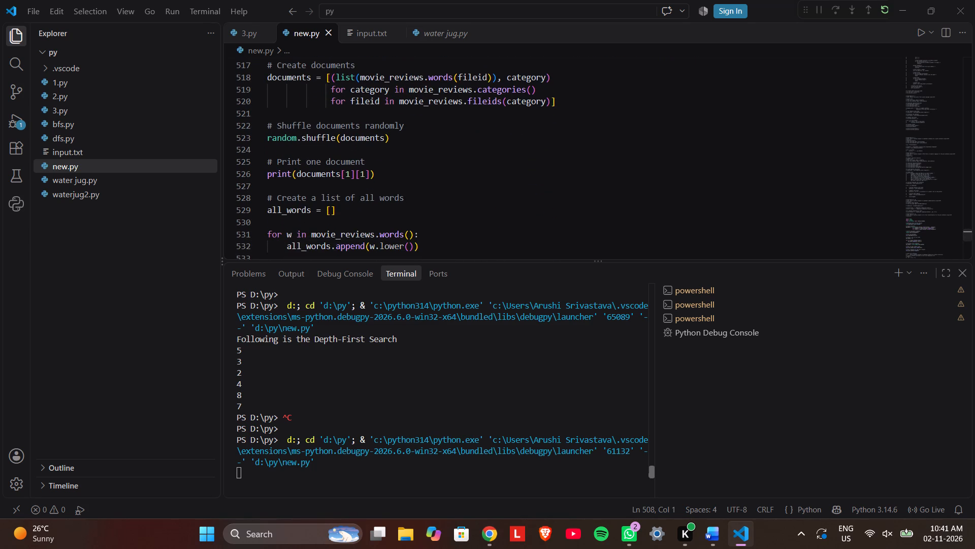
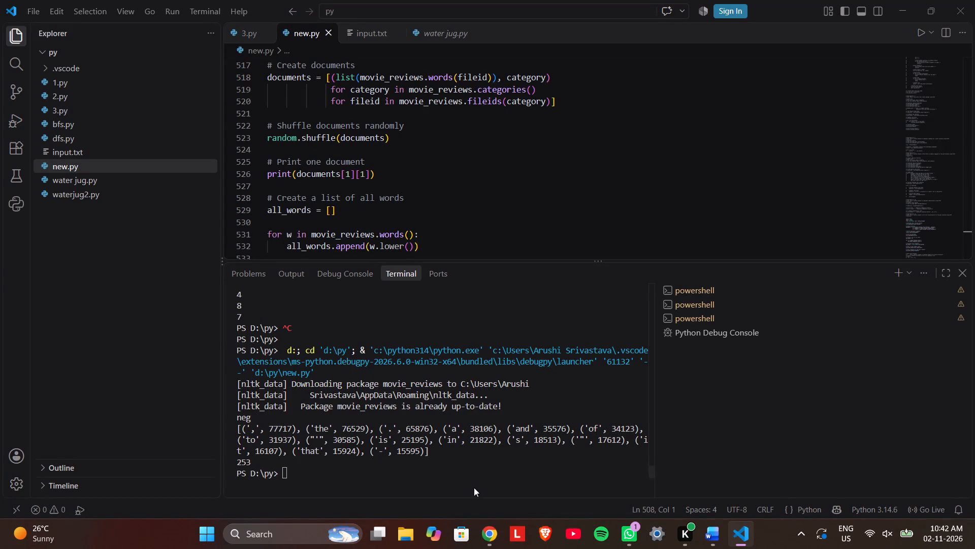
# Capture a screenshot of the terminal area showing the new.py run command and the shortened Experiment No. 11 output.
pyautogui.press('Print')
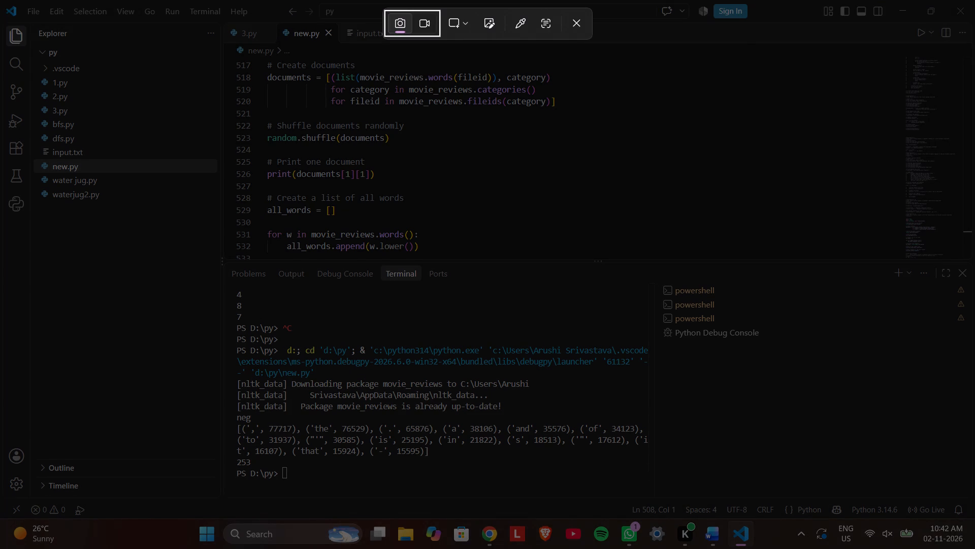
pyautogui.moveTo(226, 344); pyautogui.dragTo(655, 495)
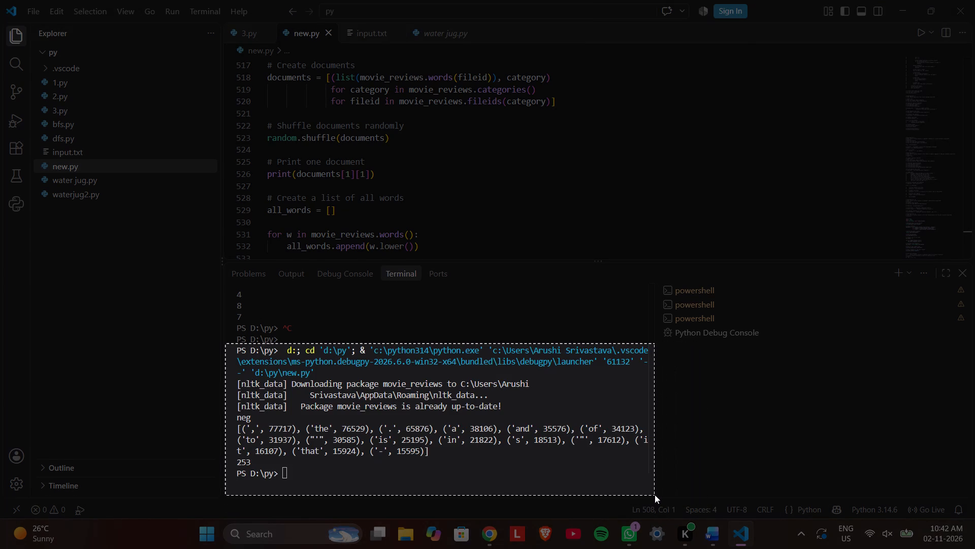
pyautogui.moveTo(655, 495); pyautogui.dragTo(655, 484)
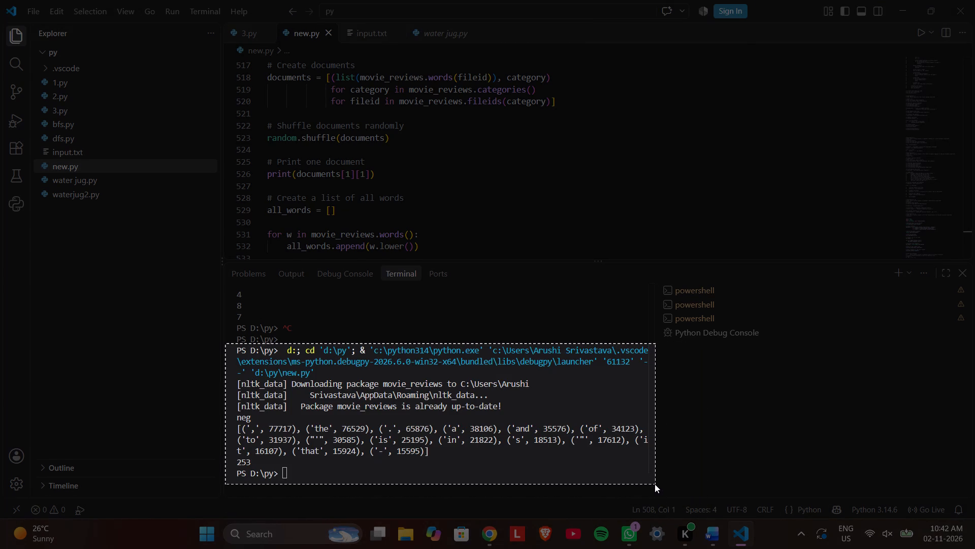
pyautogui.moveTo(655, 484); pyautogui.dragTo(655, 483)
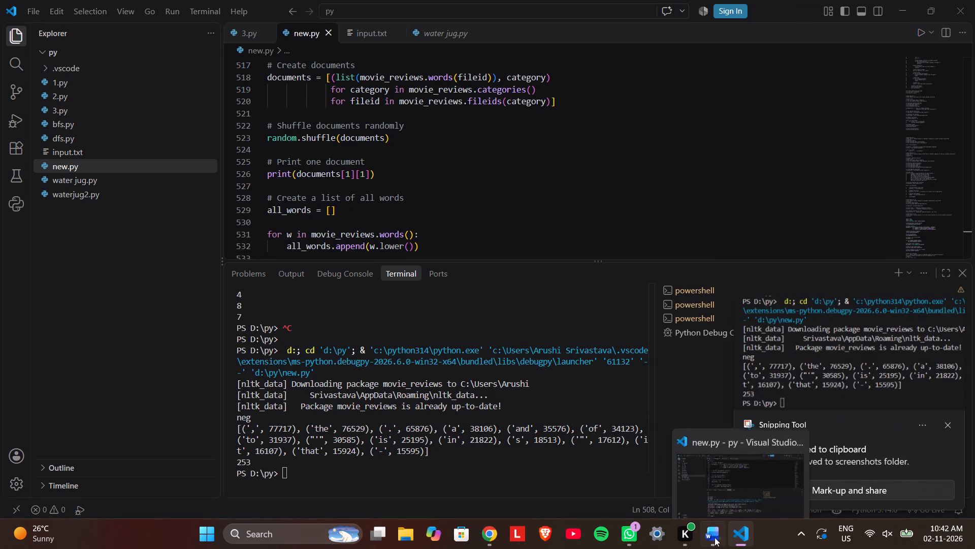
# Switch to the AI Lab File document in Word and delete the three old long Experiment No. 11 output screenshots.
pyautogui.click(711, 538)
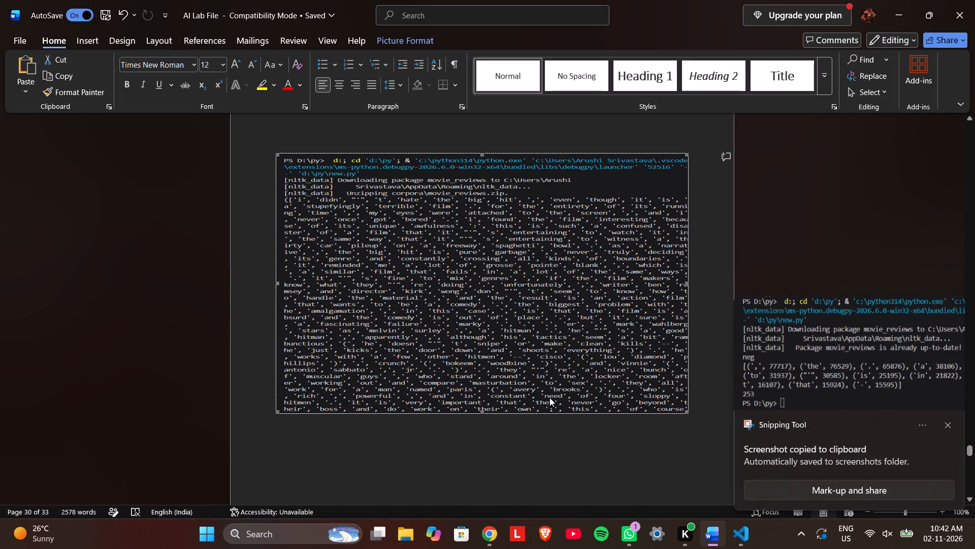
pyautogui.press('Delete')
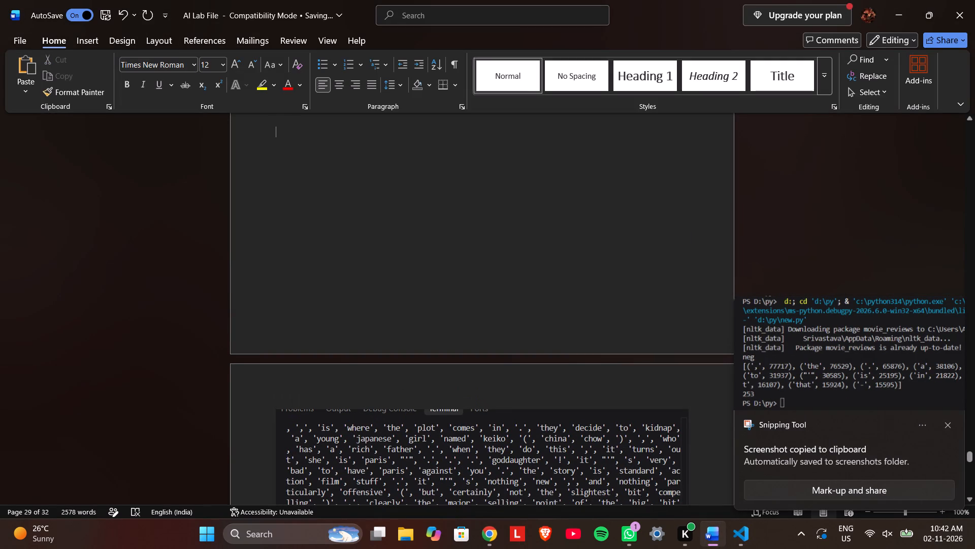
pyautogui.click(541, 426)
pyautogui.press('Delete')
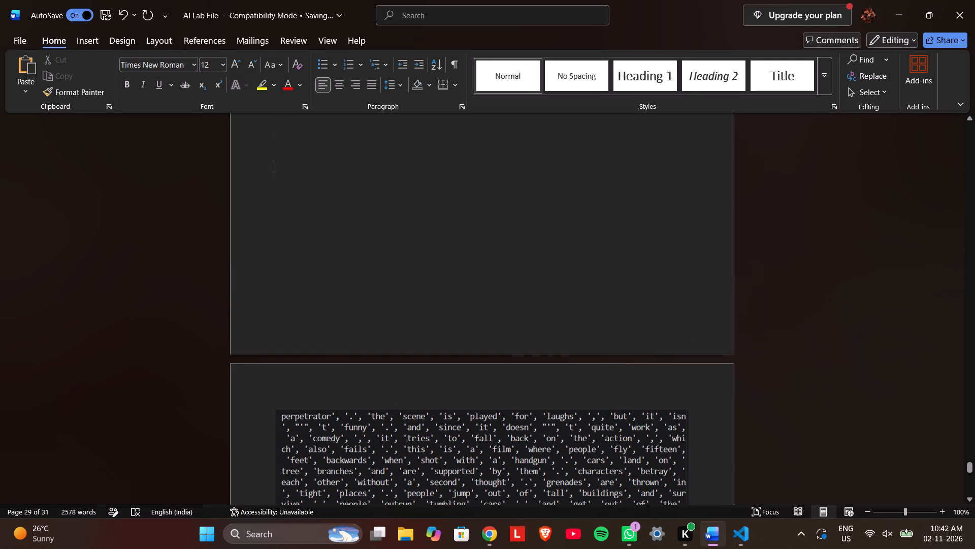
pyautogui.click(591, 486)
pyautogui.press('Delete')
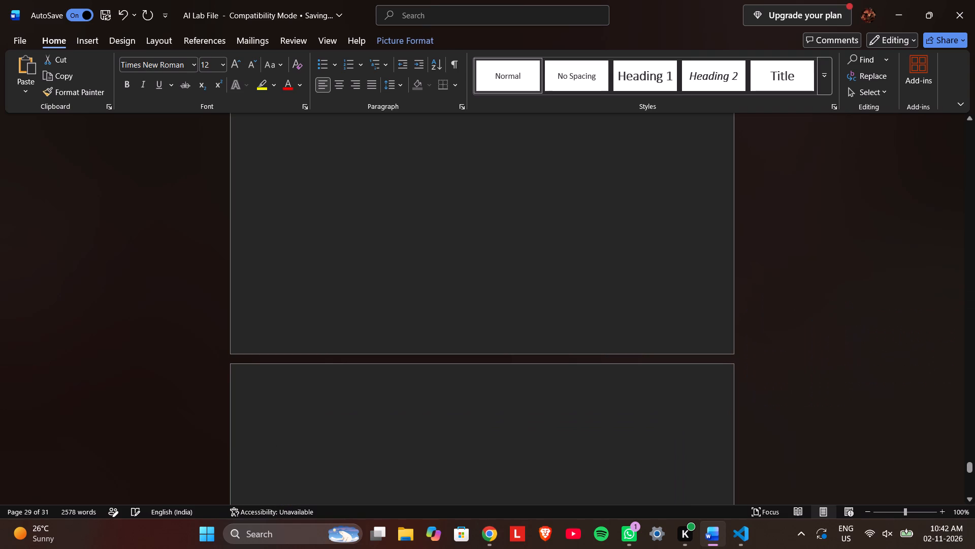
# Delete the selected old output picture remaining below the Experiment No. 11 code.
pyautogui.press('Delete')
pyautogui.scroll(-4, 591, 486)
pyautogui.scroll(2, 591, 486)
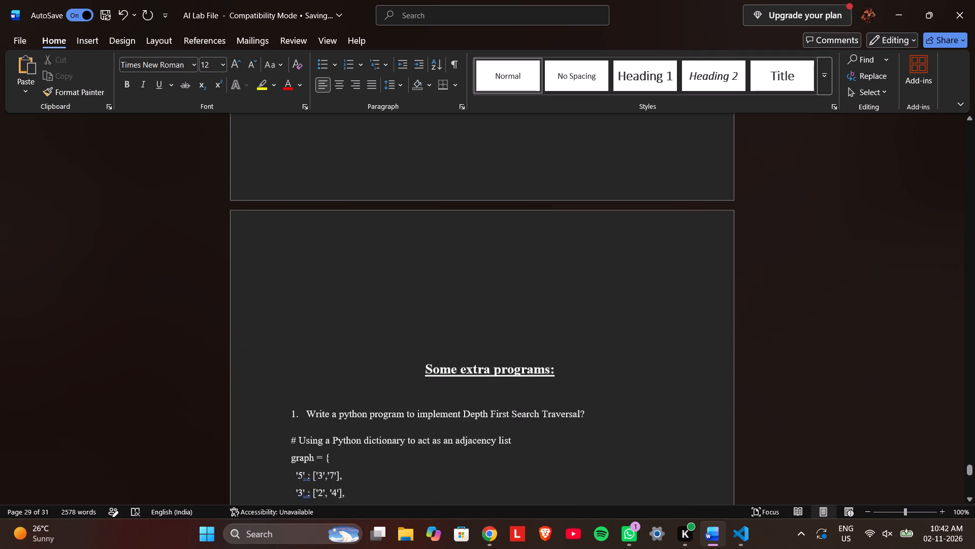
# Paste the captured shortened output screenshot below the Experiment No. 11 code, removing surplus blank lines above the insertion point.
pyautogui.scroll(3, 591, 486)
pyautogui.scroll(-1, 591, 486)
pyautogui.click(510, 399)
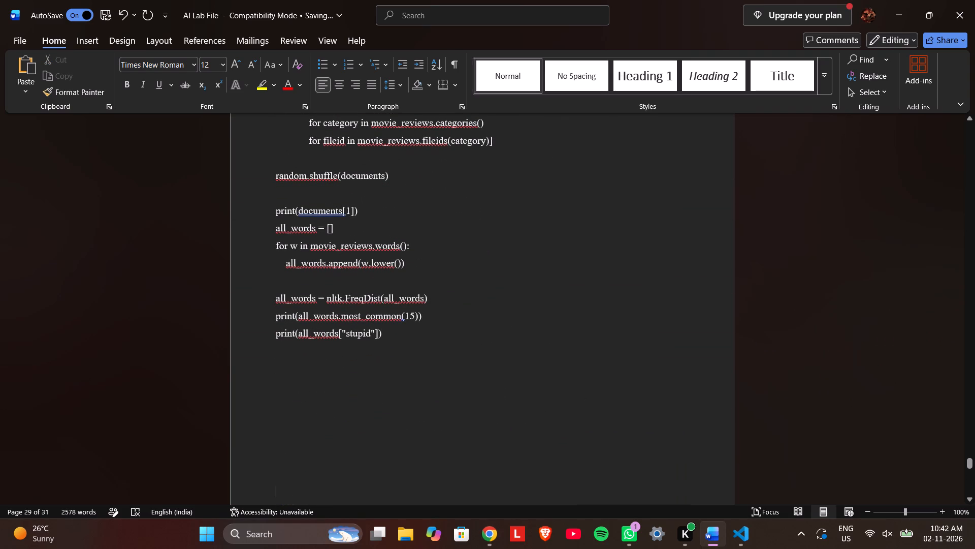
pyautogui.press('BackSpace')
pyautogui.press('BackSpace')
pyautogui.hotkey('ctrl', 'v')
pyautogui.scroll(-2, 510, 399)
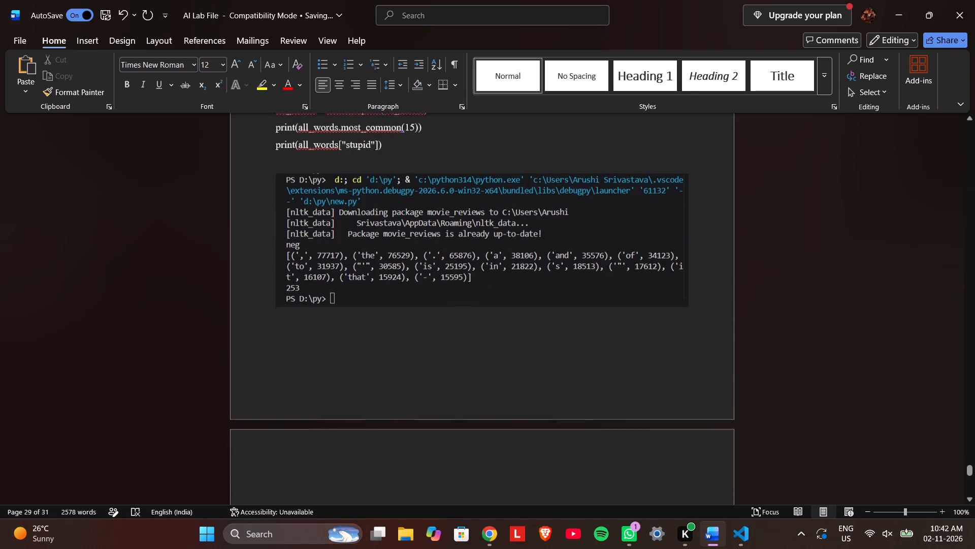
# Remove the surplus blank lines between the new output screenshot and the "Some extra programs:" heading.
pyautogui.scroll(-2, 510, 399)
pyautogui.click(469, 283)
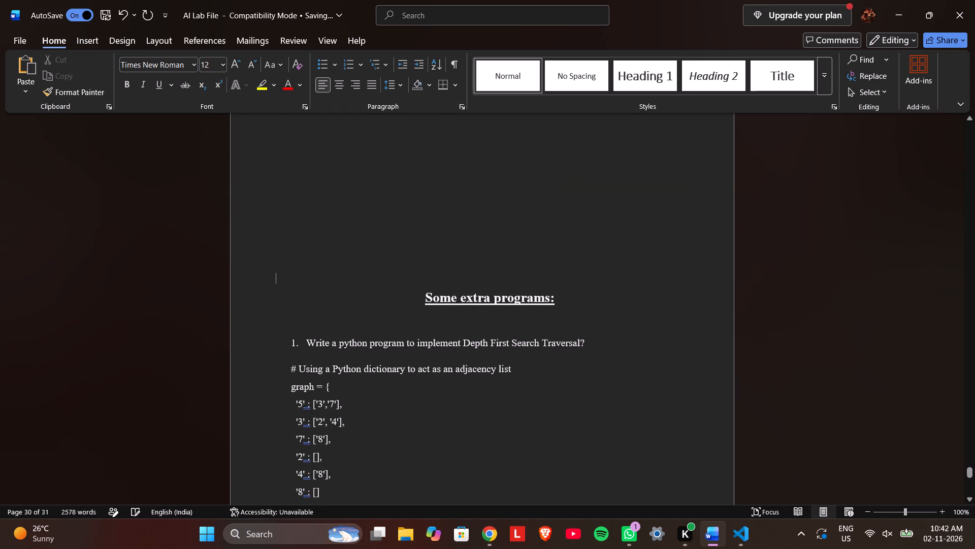
pyautogui.press('BackSpace')
pyautogui.press('BackSpace')
pyautogui.press('BackSpace')
pyautogui.press('BackSpace')
pyautogui.press('BackSpace')
pyautogui.press('BackSpace')
pyautogui.press('BackSpace')
pyautogui.press('BackSpace')
pyautogui.press('BackSpace')
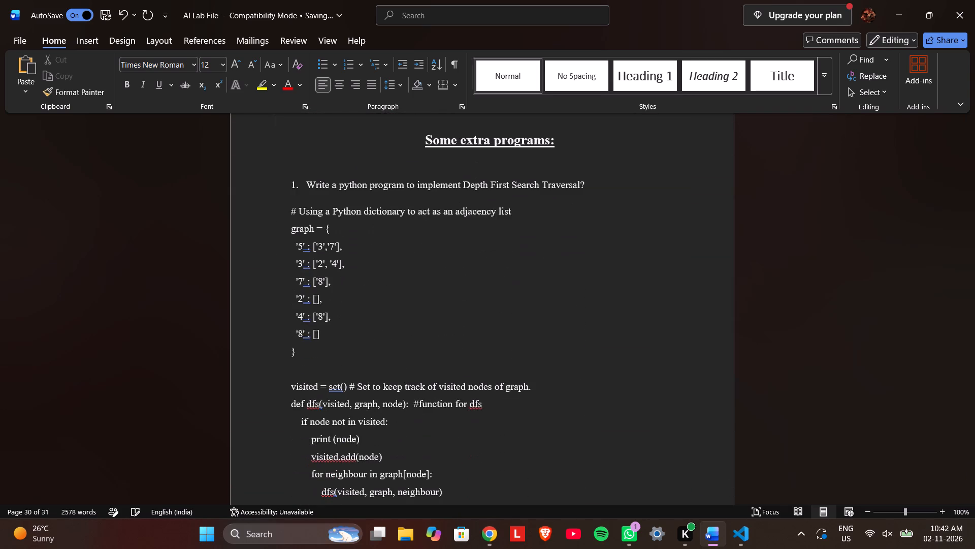
pyautogui.scroll(2, 469, 283)
pyautogui.press('BackSpace')
pyautogui.press('BackSpace')
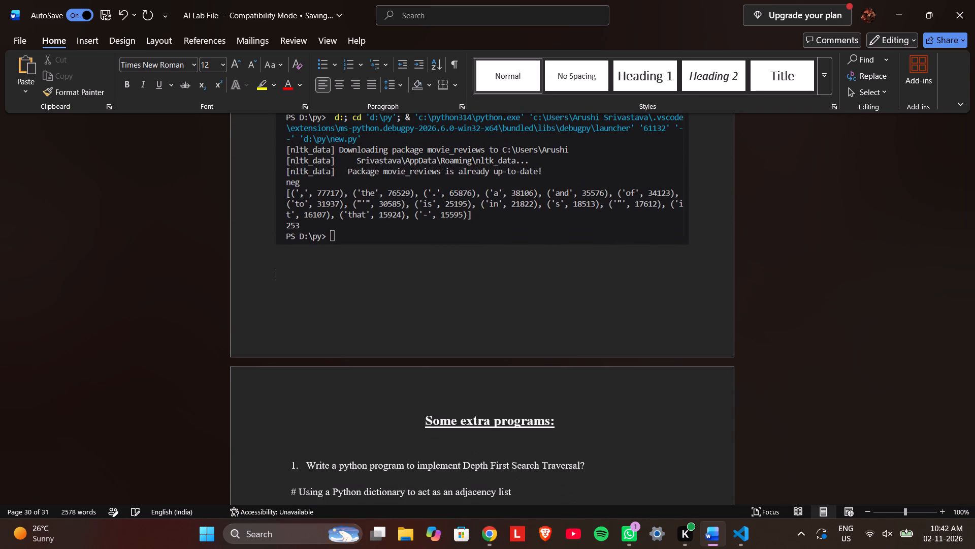
pyautogui.press('Down')
pyautogui.press('BackSpace')
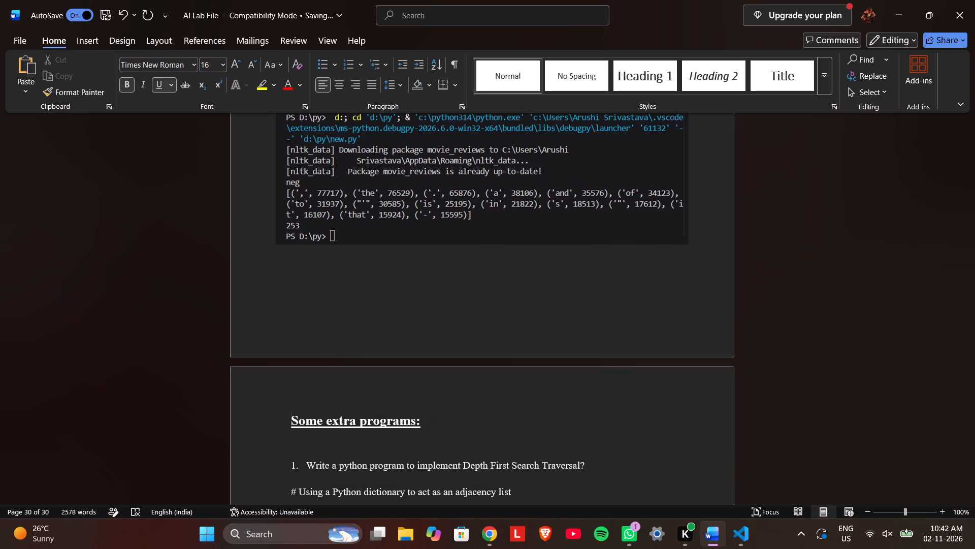
# Center the "Some extra programs:" heading on its page, and check the layout from there back to the Experiment No. 11 code.
pyautogui.moveTo(434, 426); pyautogui.dragTo(290, 415)
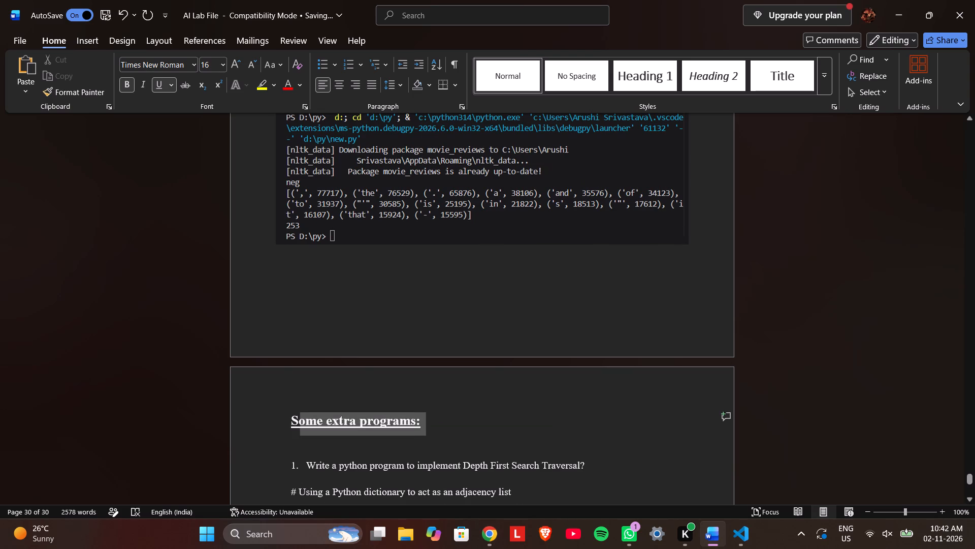
pyautogui.moveTo(290, 415); pyautogui.dragTo(284, 414)
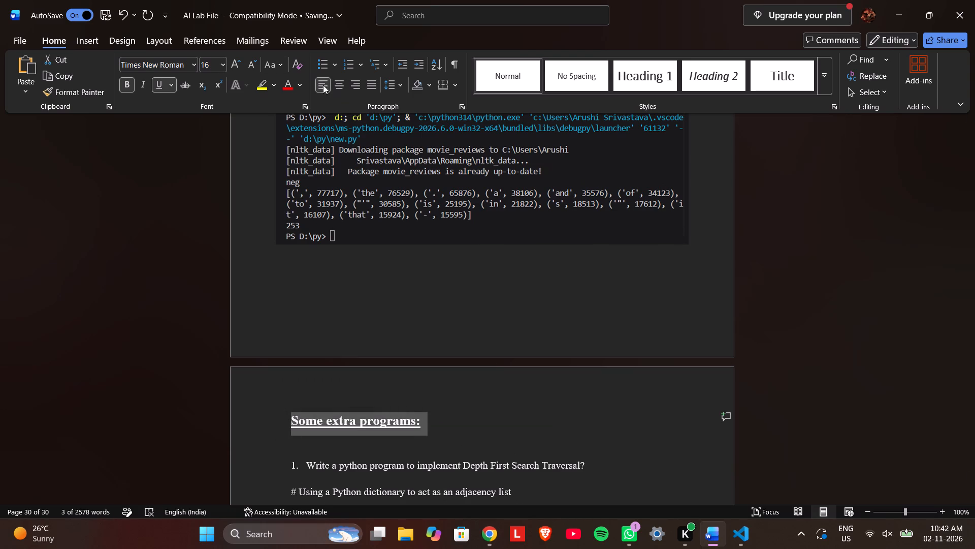
pyautogui.click(341, 83)
pyautogui.hscroll(1, 445, 314)
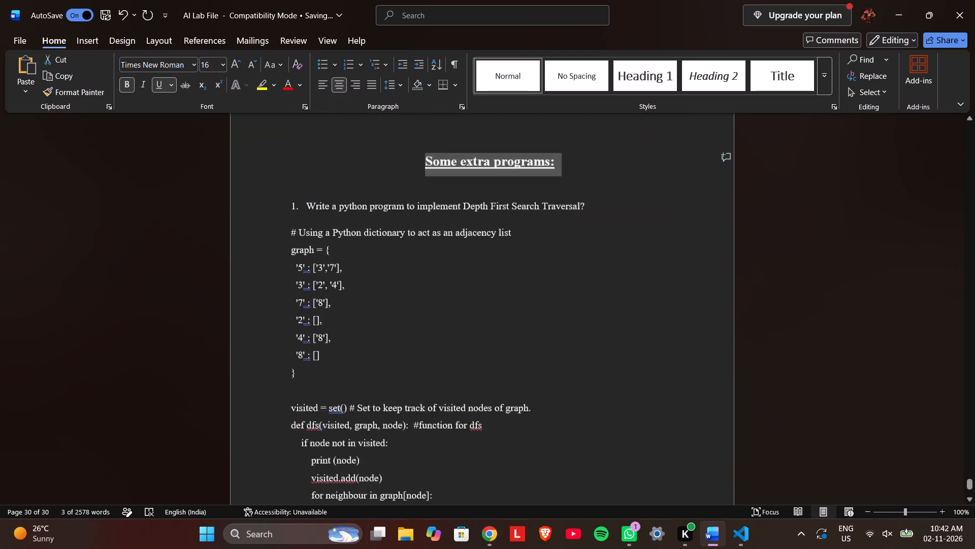
pyautogui.hscroll(1, 445, 314)
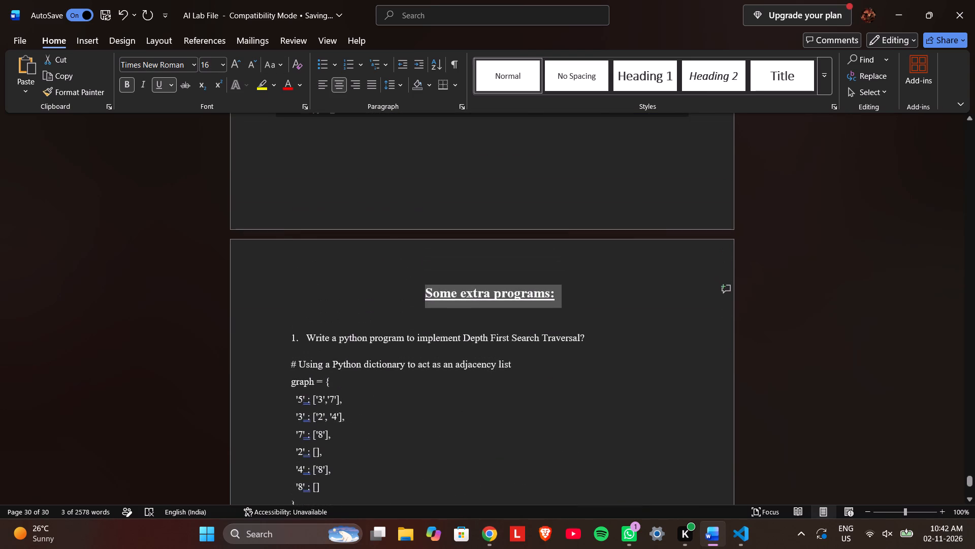
pyautogui.scroll(4, 445, 314)
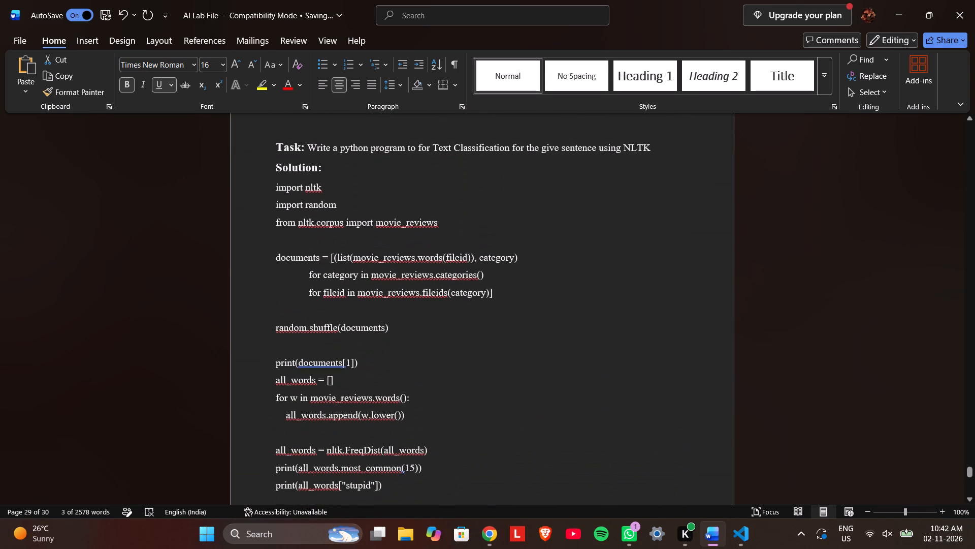
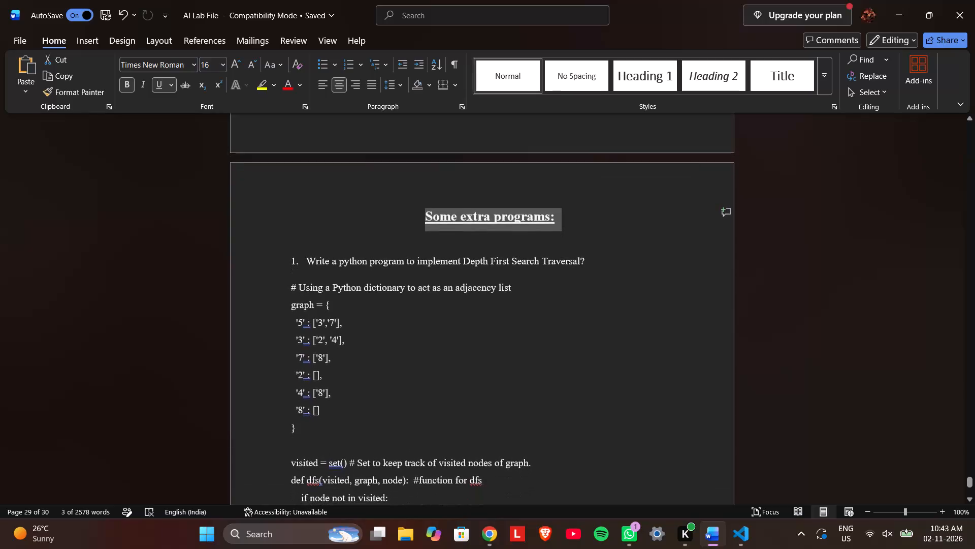
# Look over the lab file from the extra programs section back to the cover page and on to the Table of Contents.
pyautogui.scroll(-7, 577, 351)
pyautogui.scroll(13, 577, 351)
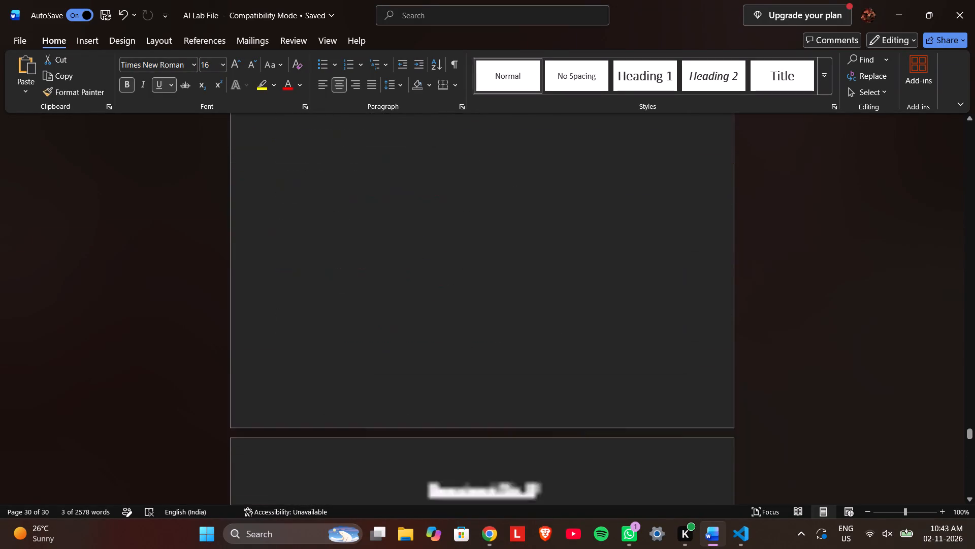
pyautogui.scroll(20, 577, 351)
pyautogui.scroll(20, 577, 351)
pyautogui.scroll(6, 577, 351)
pyautogui.scroll(-2, 577, 351)
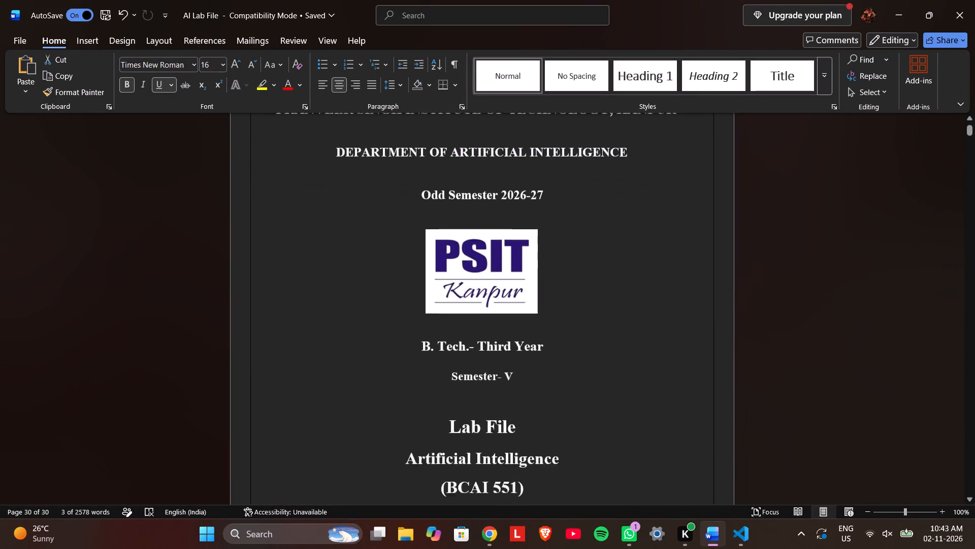
pyautogui.scroll(-3, 577, 351)
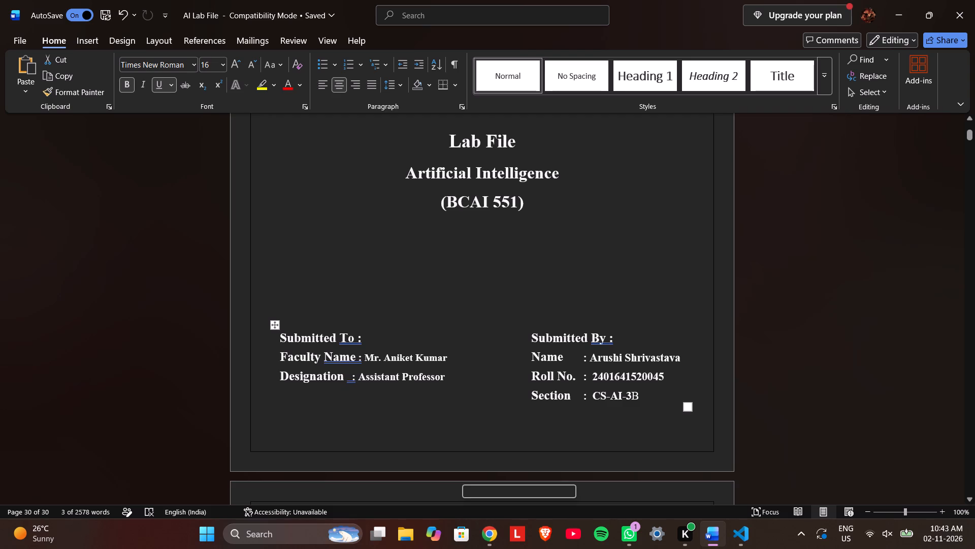
pyautogui.scroll(-1, 467, 480)
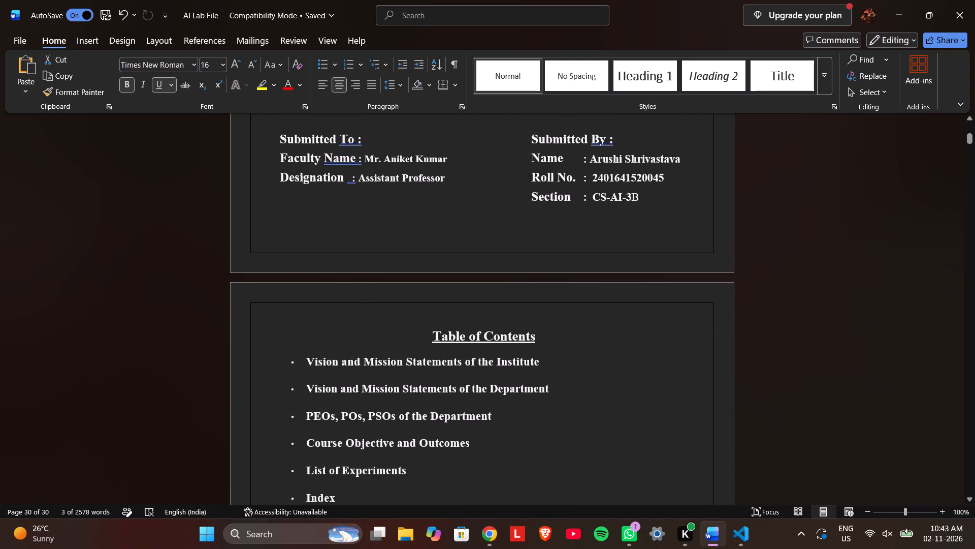
# Remove the extra blank spacing between the Experiment – 1 heading and its Task line.
pyautogui.scroll(-3, 467, 480)
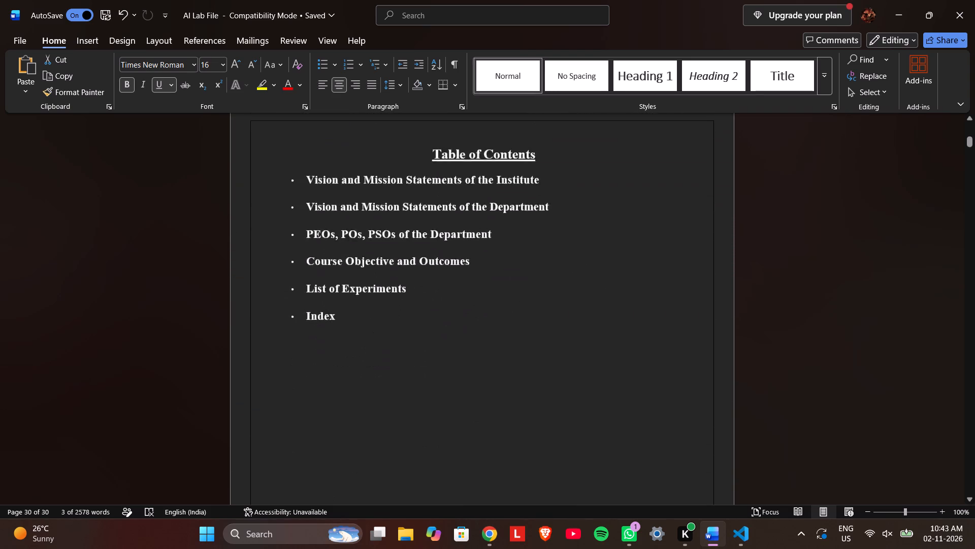
pyautogui.scroll(-8, 467, 480)
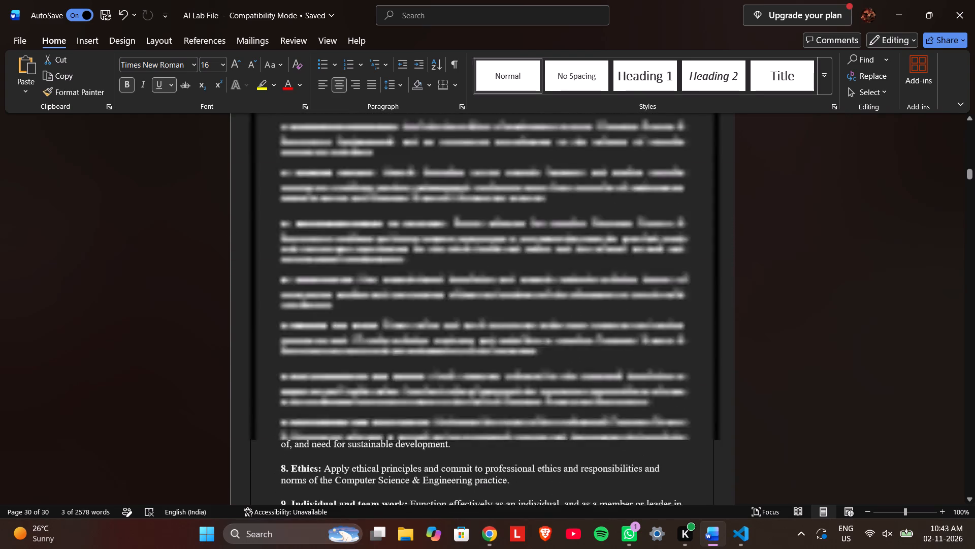
pyautogui.scroll(-8, 467, 480)
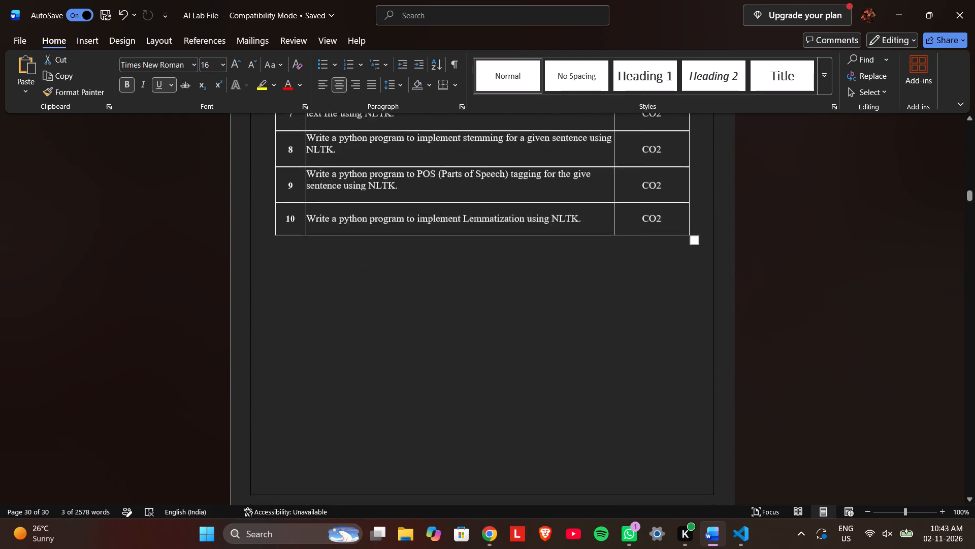
pyautogui.scroll(-6, 467, 480)
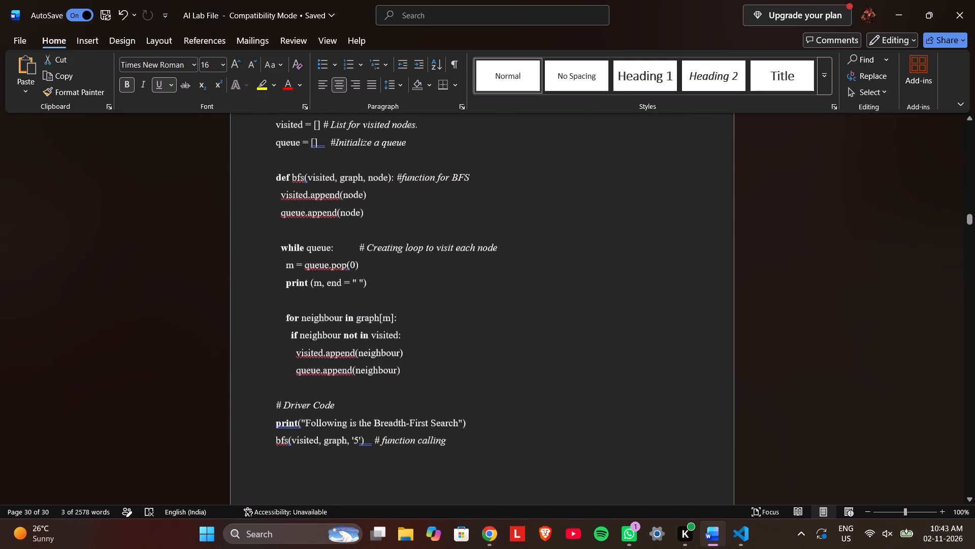
pyautogui.scroll(-1, 467, 480)
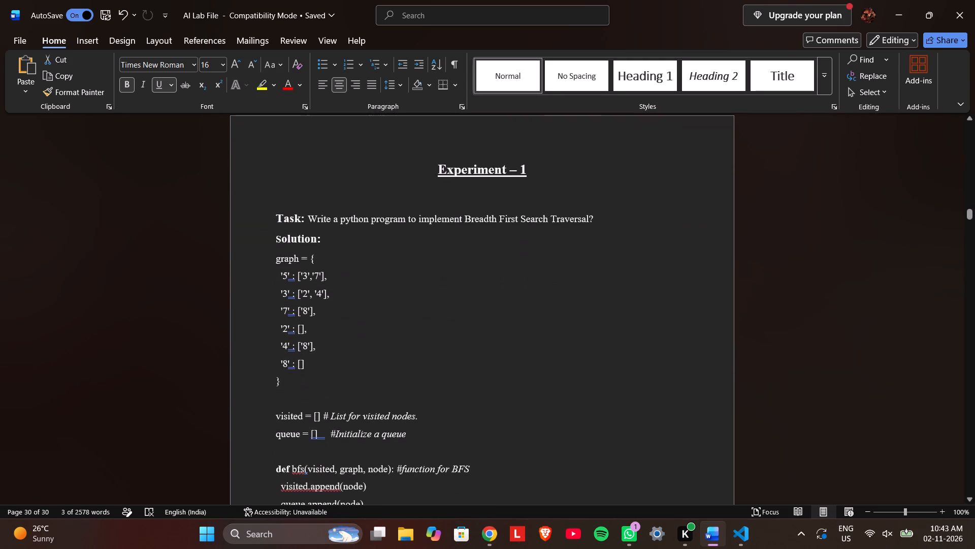
pyautogui.scroll(-1, 467, 480)
pyautogui.click(453, 206)
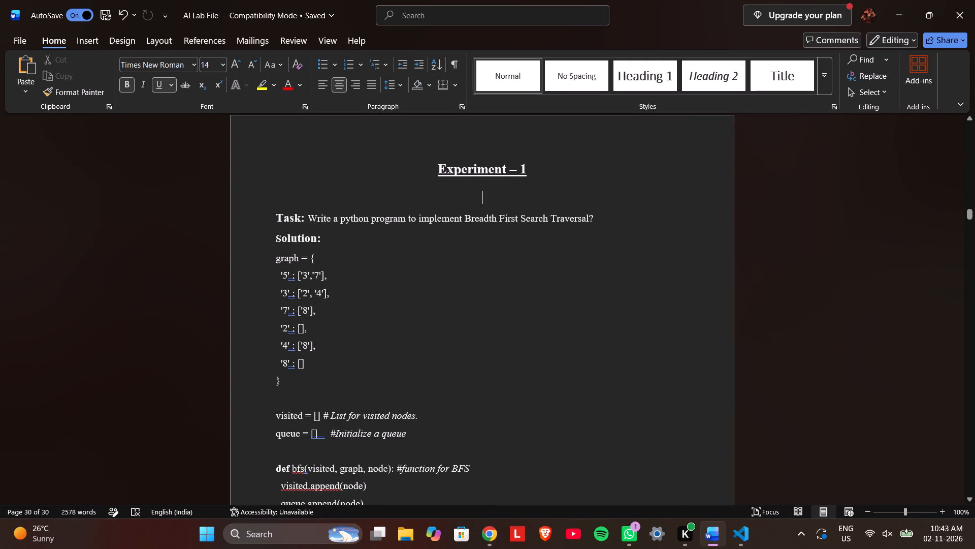
pyautogui.press('BackSpace')
pyautogui.press('BackSpace')
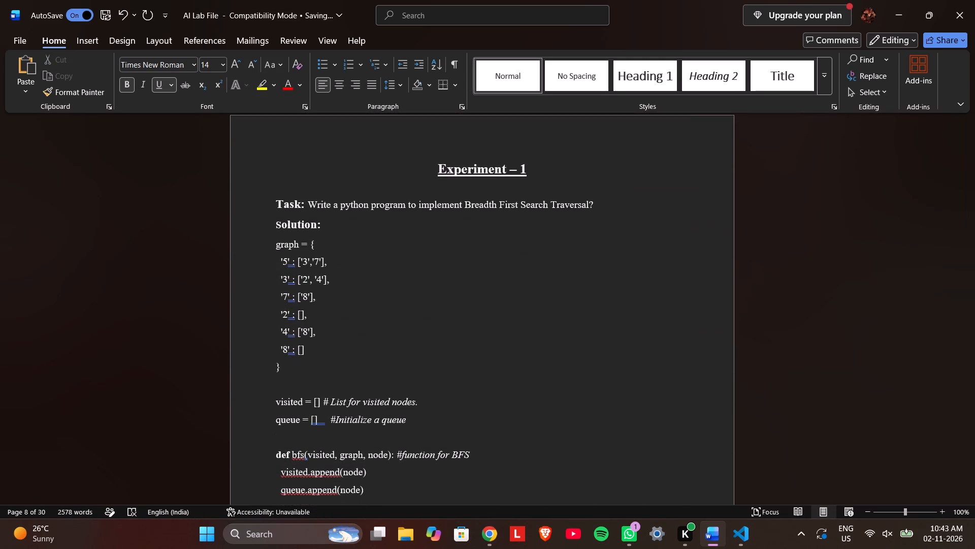
# Replace the blank spacing between the Experiment No. 2 heading and its Task line with one new empty line.
pyautogui.scroll(-5, 515, 346)
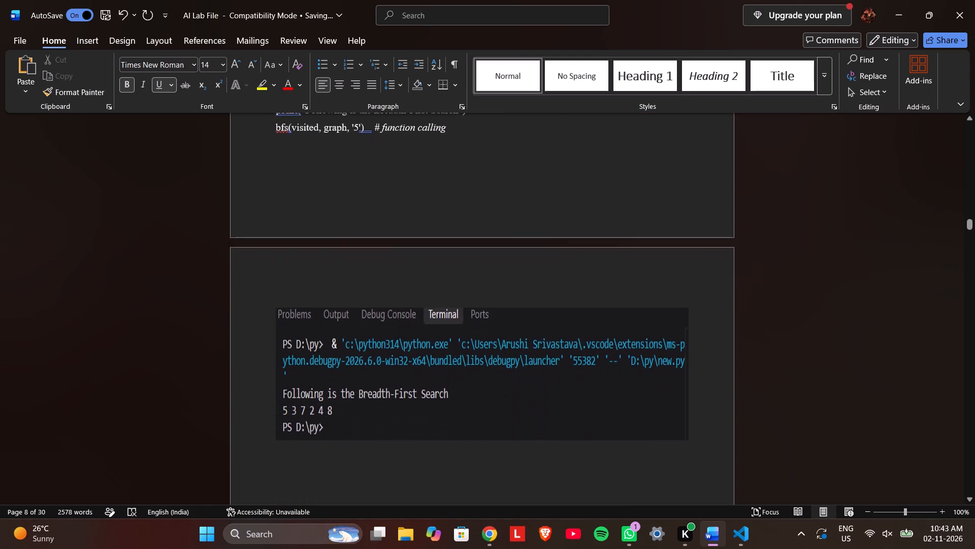
pyautogui.scroll(-5, 515, 346)
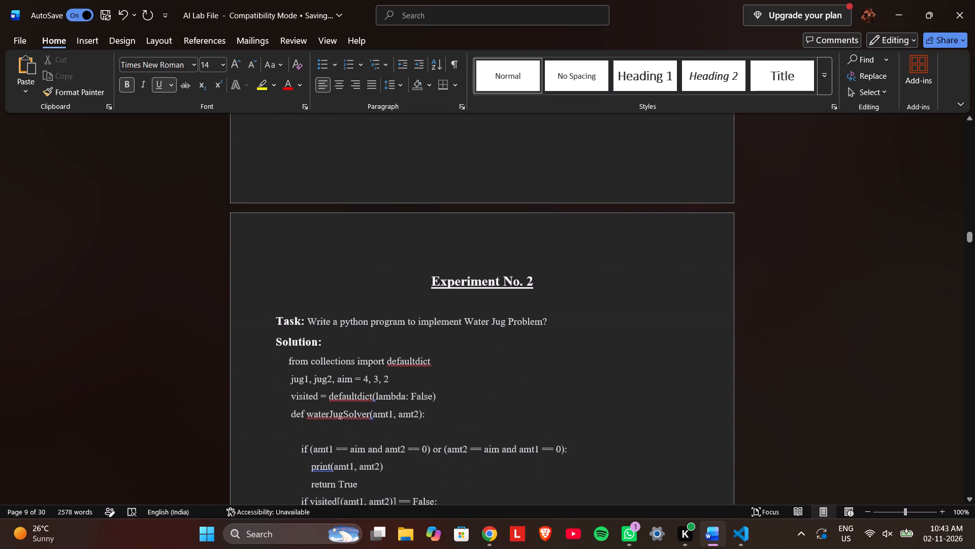
pyautogui.click(449, 310)
pyautogui.press('BackSpace')
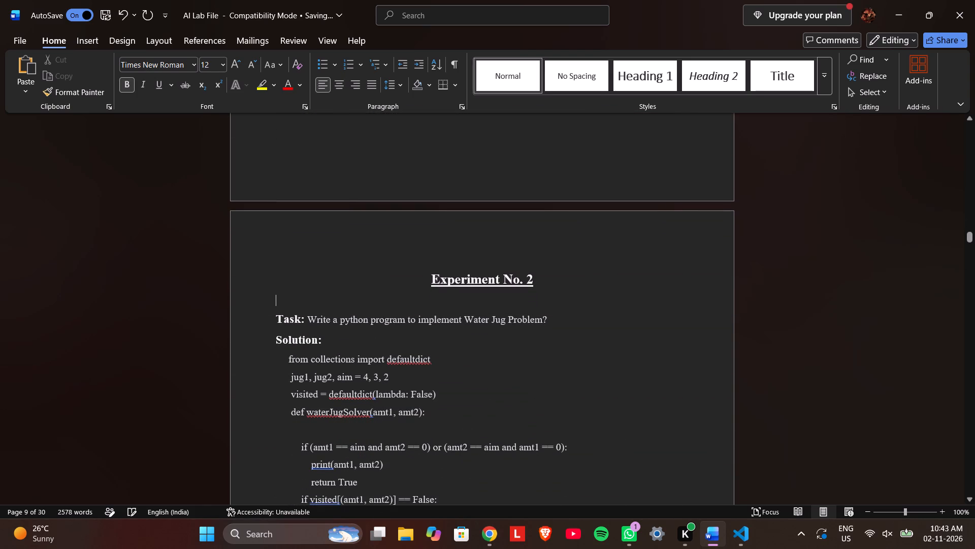
pyautogui.press('BackSpace')
pyautogui.press('Return')
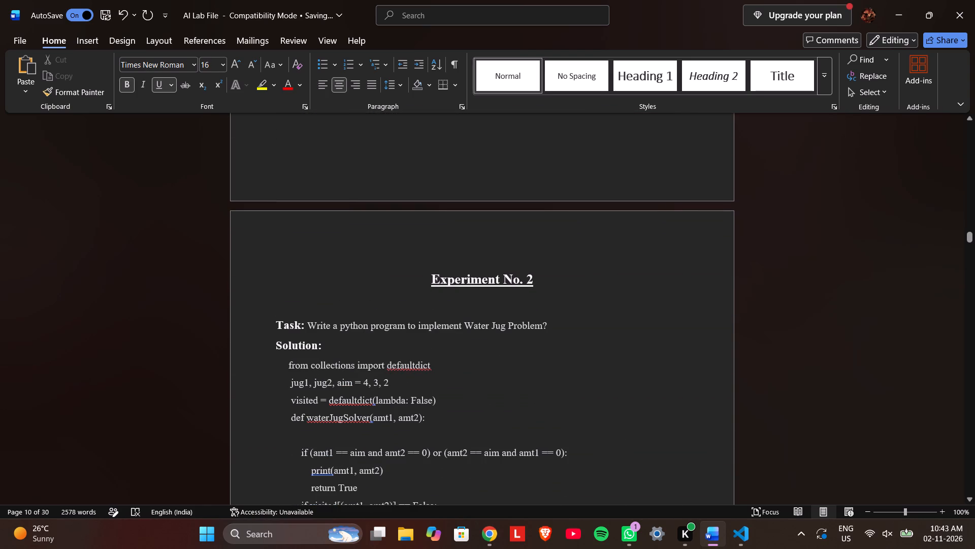
# Make the Experiment – 1 task sentence about Breadth First Search Traversal bold.
pyautogui.scroll(-3, 447, 345)
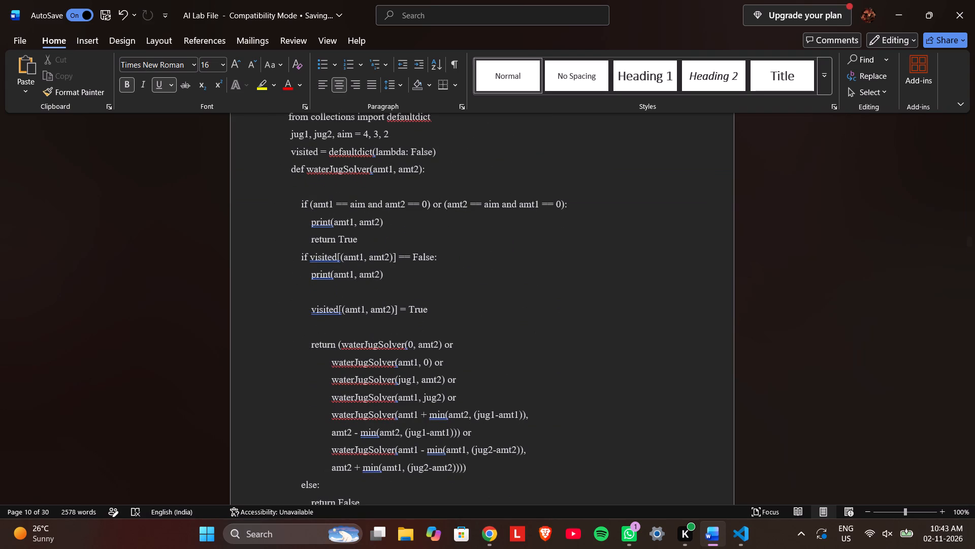
pyautogui.scroll(8, 465, 359)
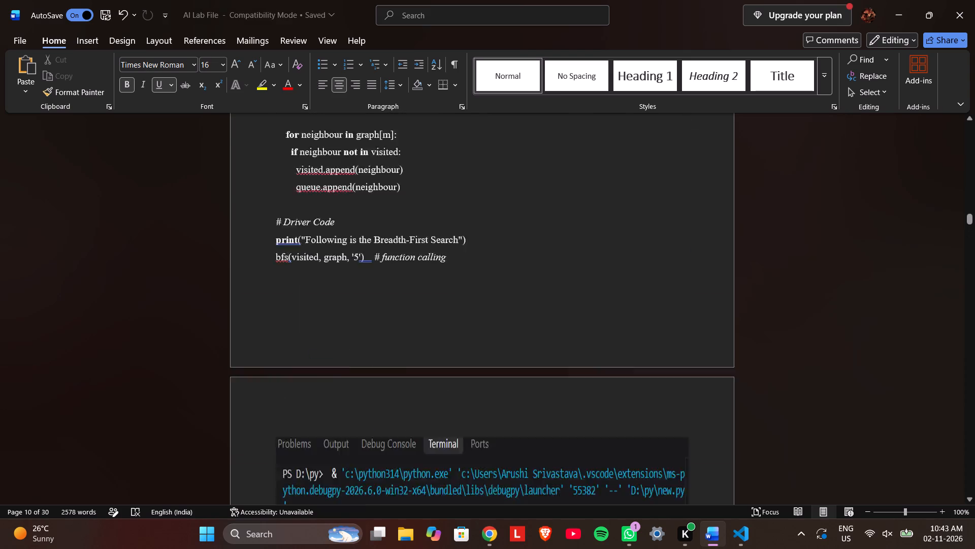
pyautogui.scroll(8, 465, 359)
pyautogui.scroll(-5, 465, 359)
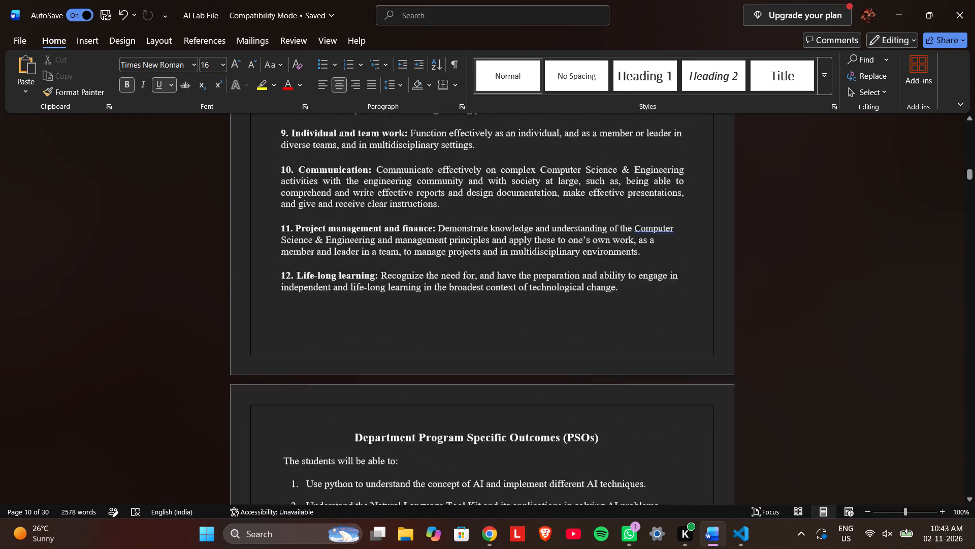
pyautogui.scroll(-10, 465, 359)
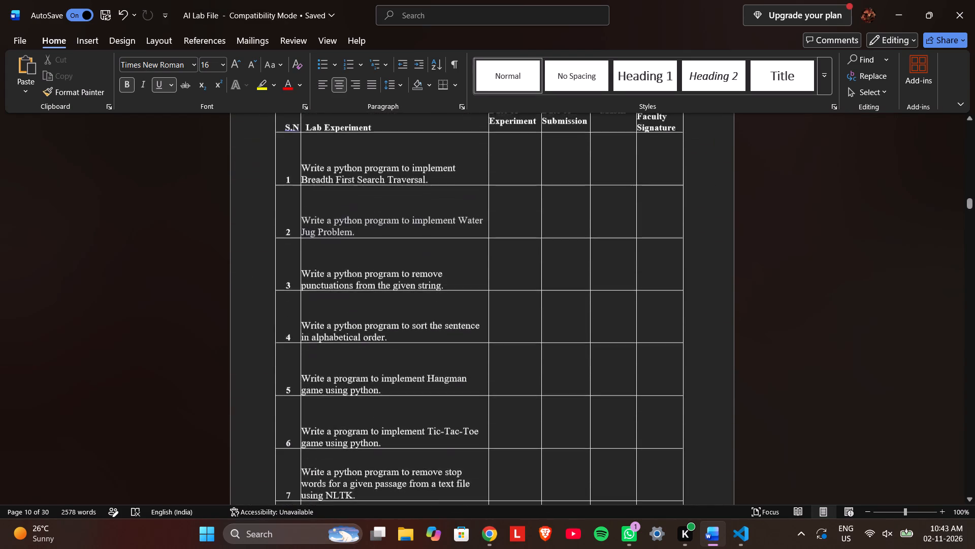
pyautogui.scroll(-2, 465, 359)
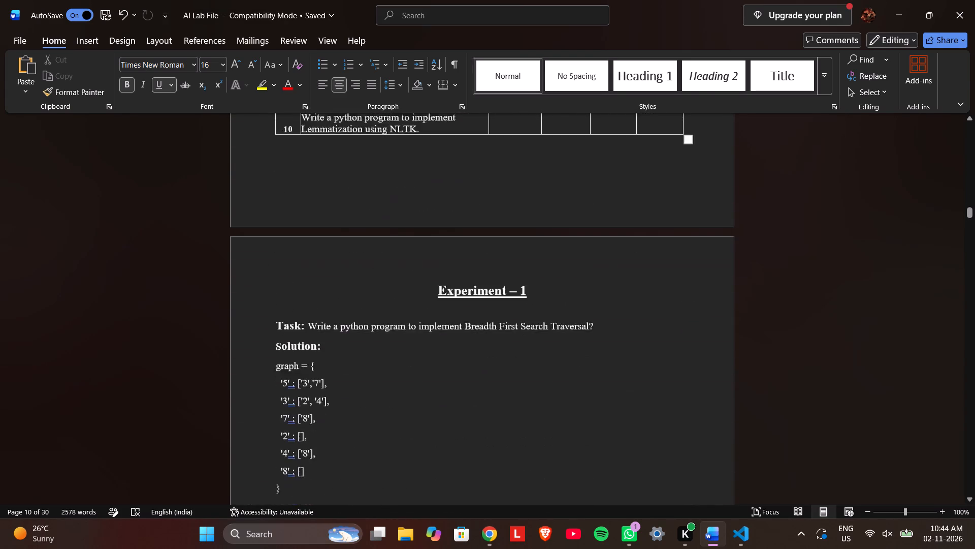
pyautogui.moveTo(595, 276); pyautogui.dragTo(335, 268)
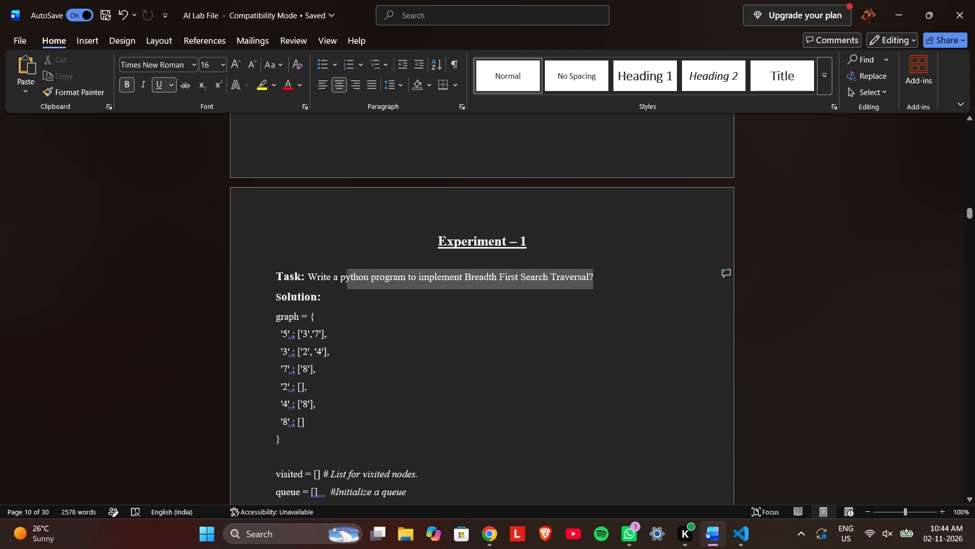
pyautogui.moveTo(335, 268); pyautogui.dragTo(309, 283)
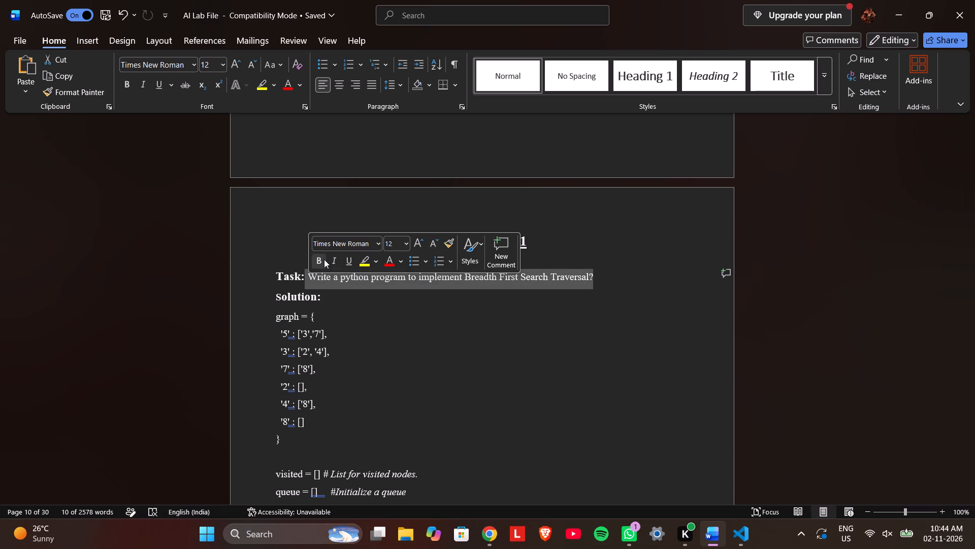
pyautogui.click(323, 259)
# Make the Experiment No. 2 task sentence about the Water Jug Problem bold.
pyautogui.scroll(-5, 375, 390)
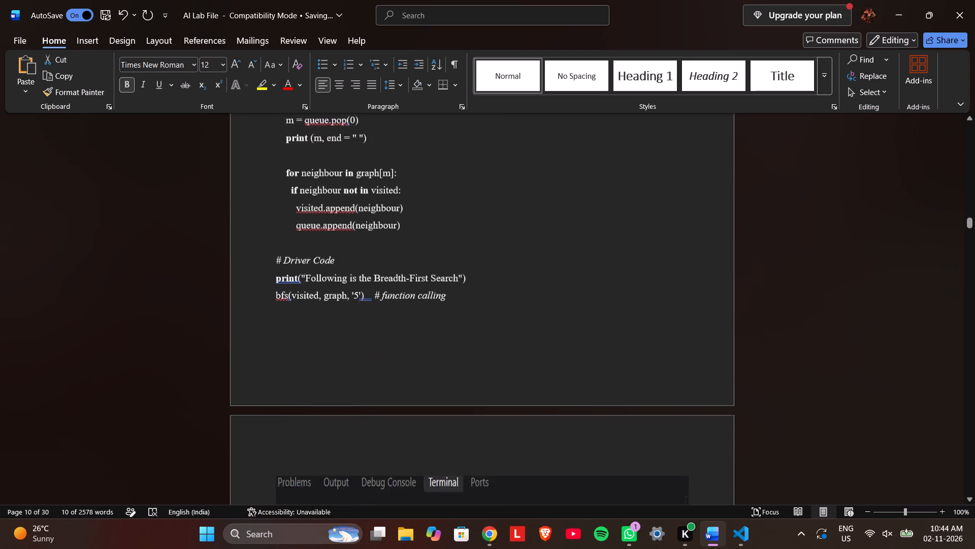
pyautogui.scroll(-7, 375, 390)
pyautogui.scroll(3, 375, 390)
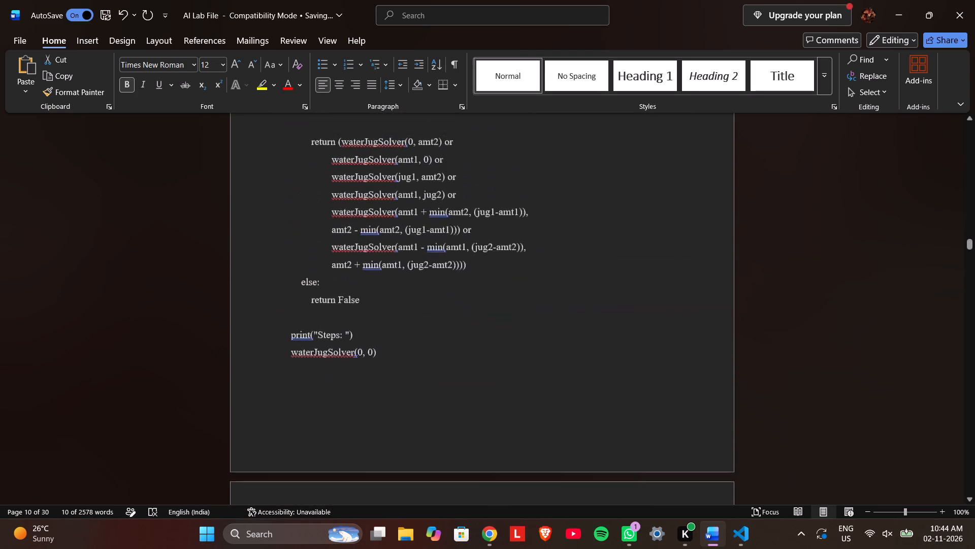
pyautogui.scroll(3, 375, 390)
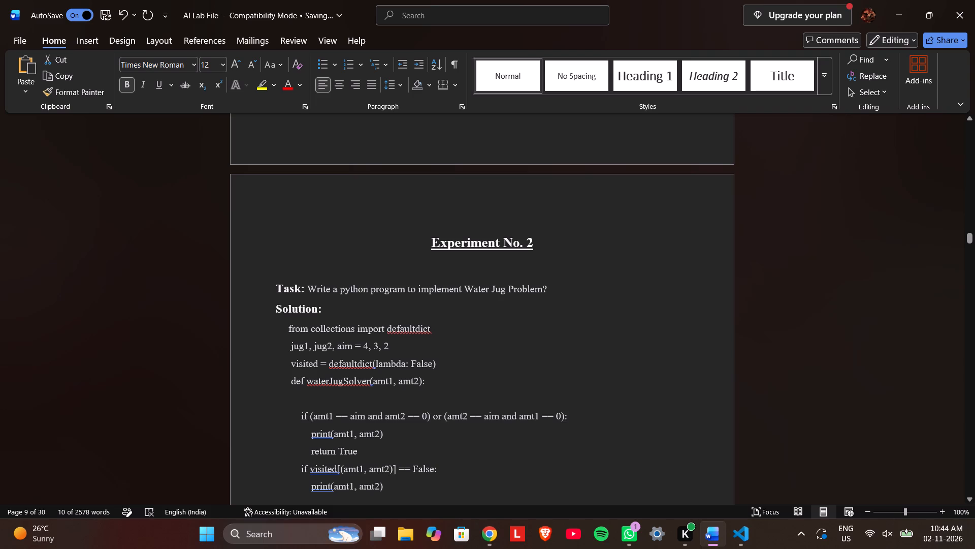
pyautogui.moveTo(552, 287); pyautogui.dragTo(310, 285)
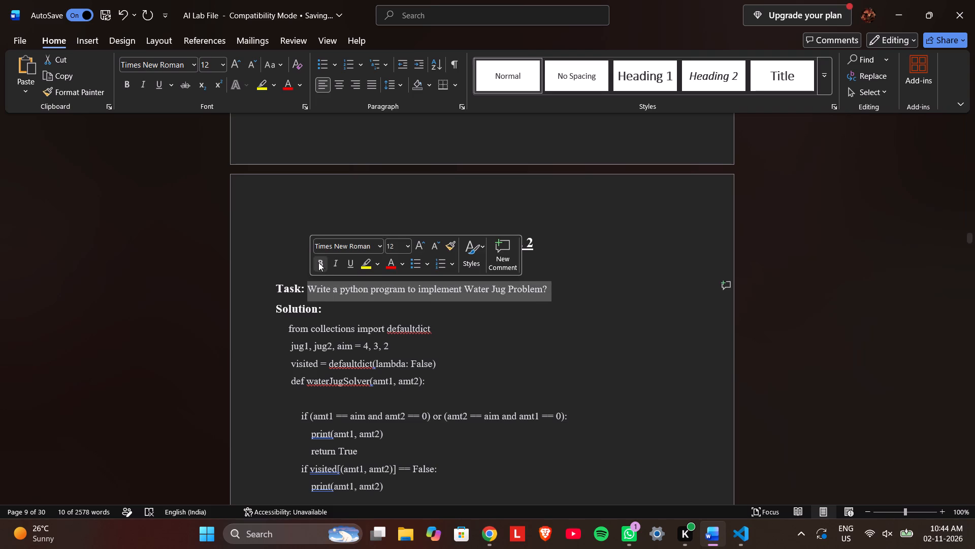
pyautogui.click(318, 262)
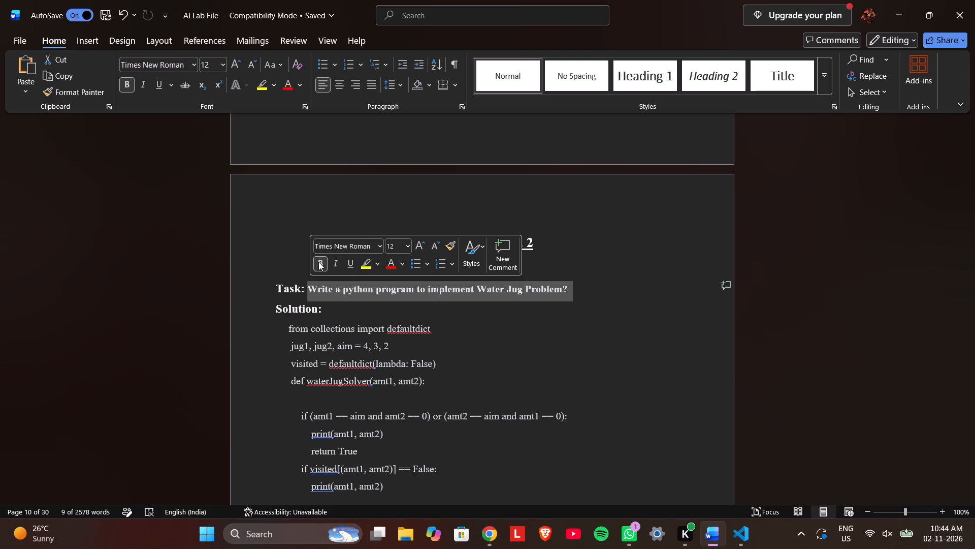
# Make the Experiment No. 3 task sentence about removing punctuations from the given string bold.
pyautogui.scroll(-3, 354, 372)
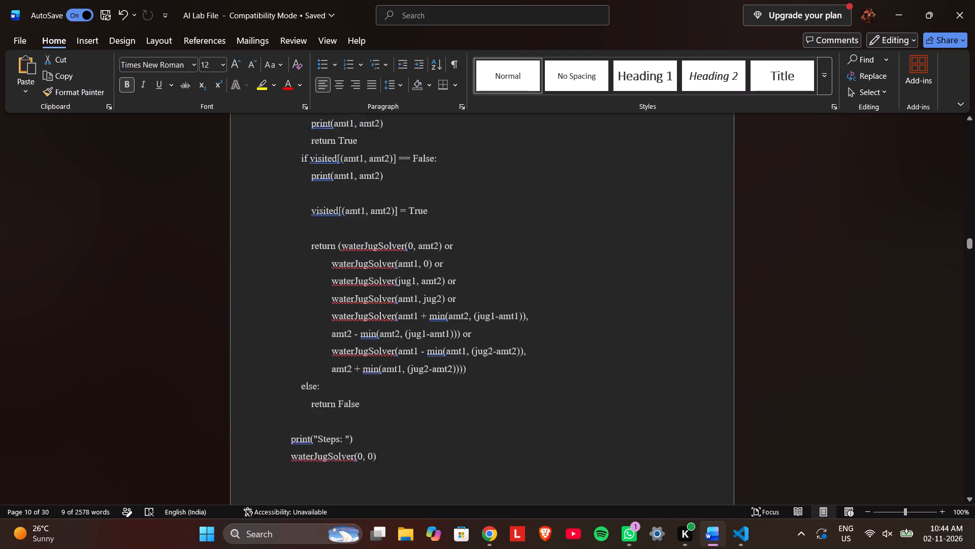
pyautogui.scroll(-8, 354, 372)
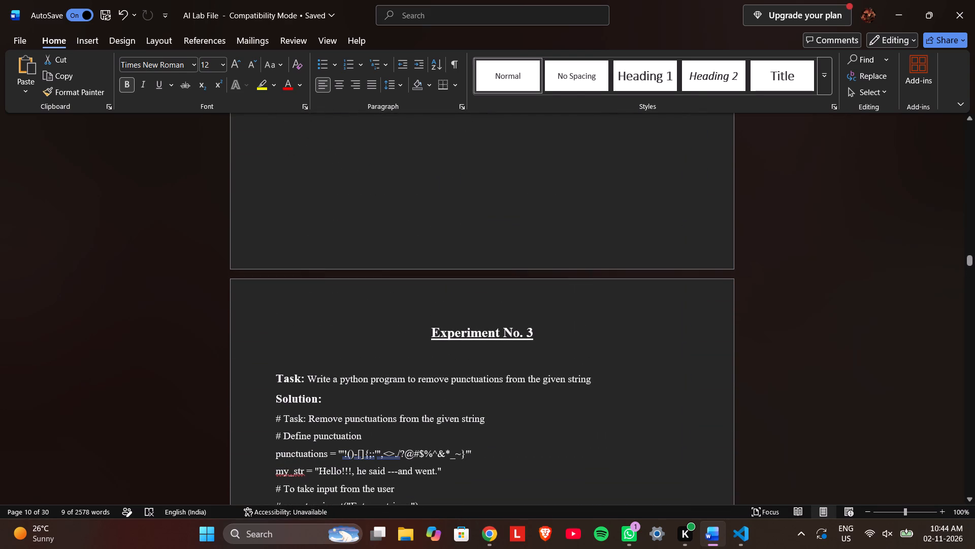
pyautogui.moveTo(593, 379); pyautogui.dragTo(318, 368)
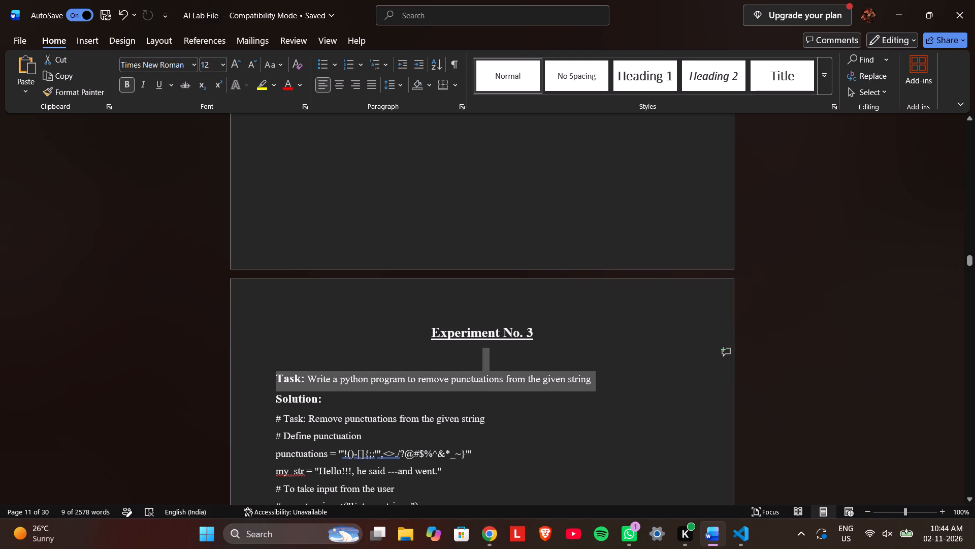
pyautogui.moveTo(318, 368); pyautogui.dragTo(306, 380)
pyautogui.click(314, 360)
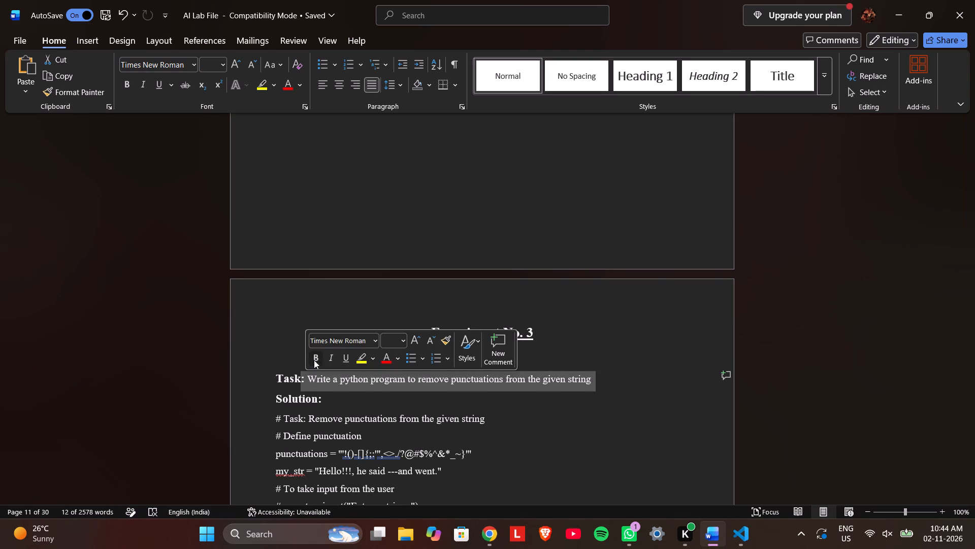
pyautogui.click(318, 358)
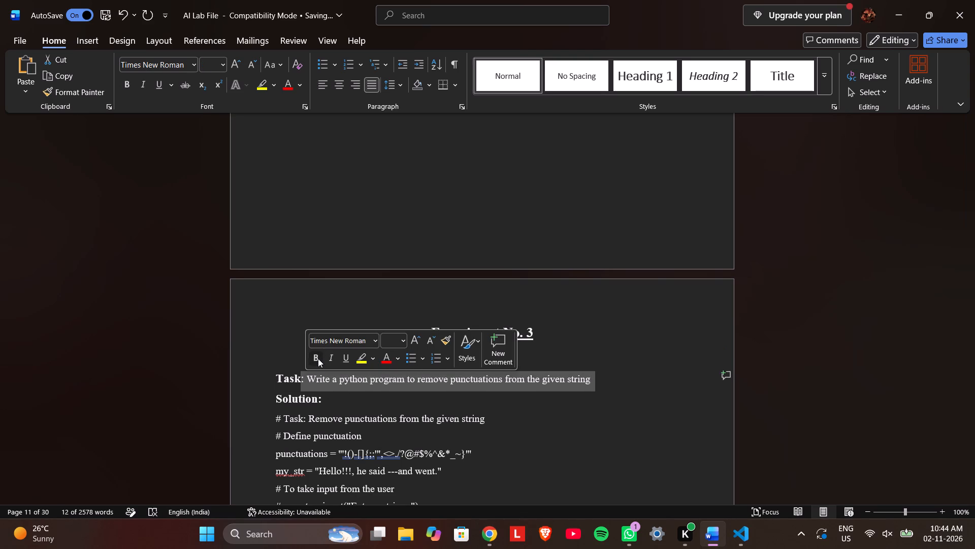
# Make the Experiment No. 4 task sentence about sorting the sentence in alphabetical order bold.
pyautogui.scroll(-4, 394, 447)
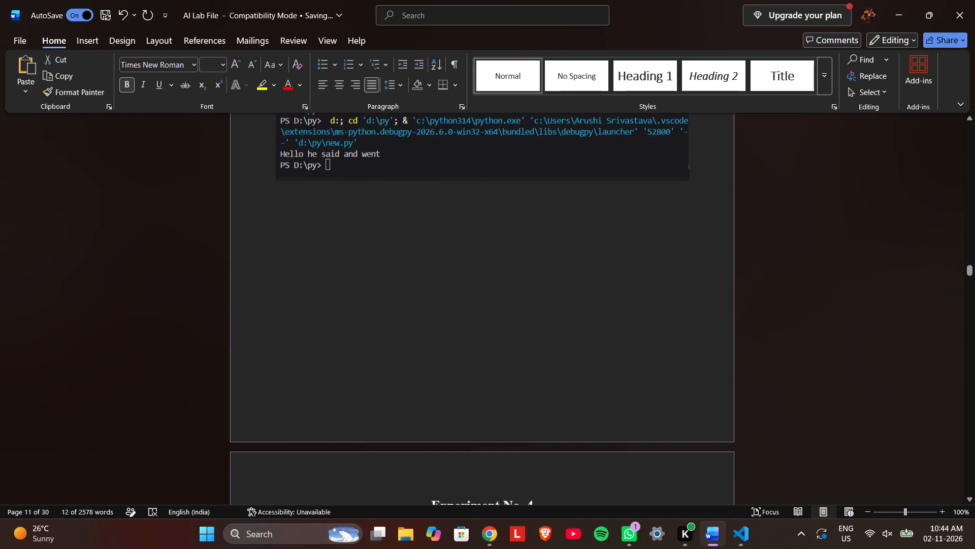
pyautogui.scroll(-1, 394, 447)
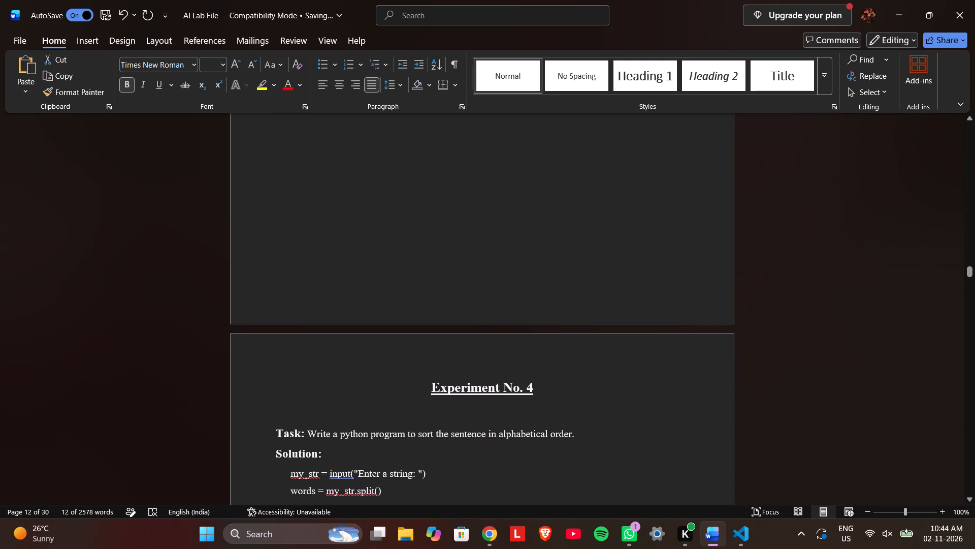
pyautogui.moveTo(574, 437); pyautogui.dragTo(312, 426)
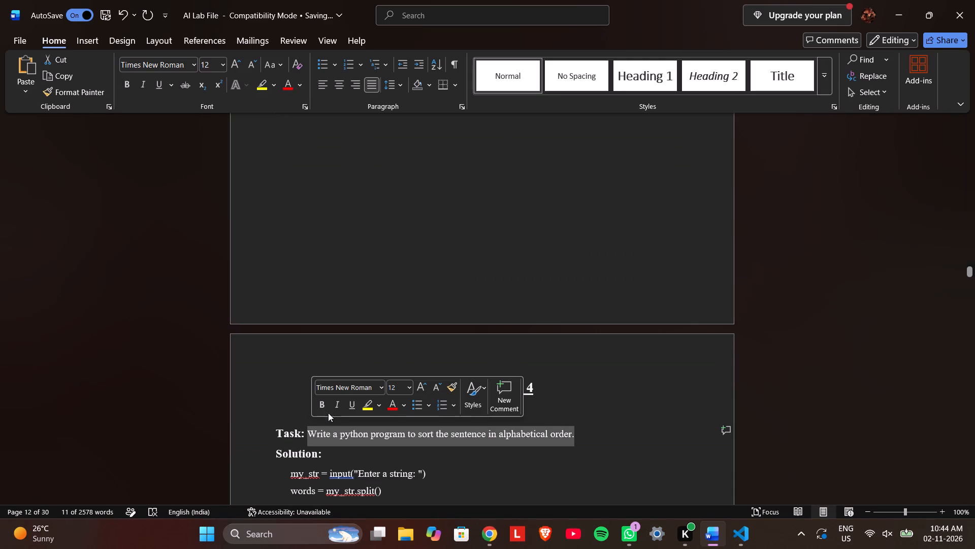
pyautogui.click(326, 406)
# Make the Experiment No. 5 task sentence about the Hangman game bold.
pyautogui.scroll(-2, 380, 474)
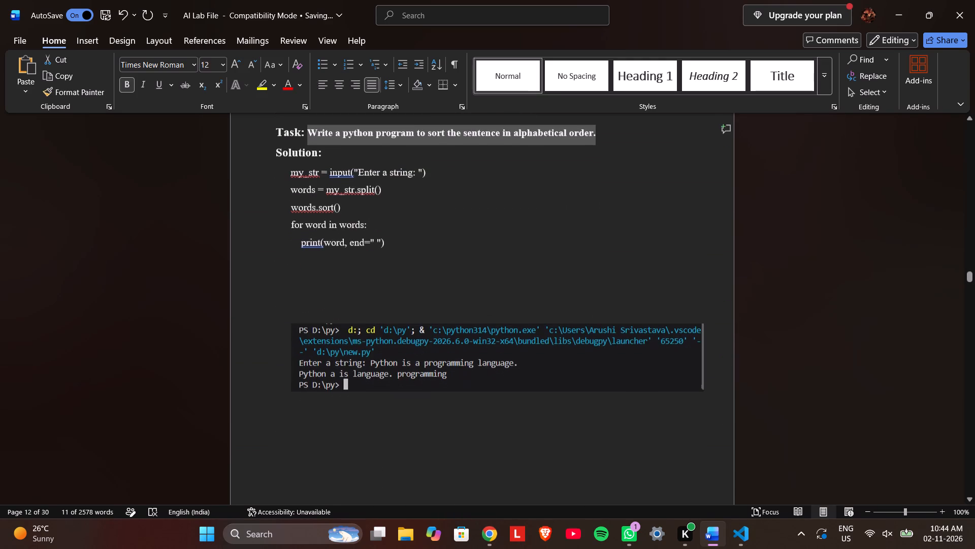
pyautogui.scroll(-4, 380, 474)
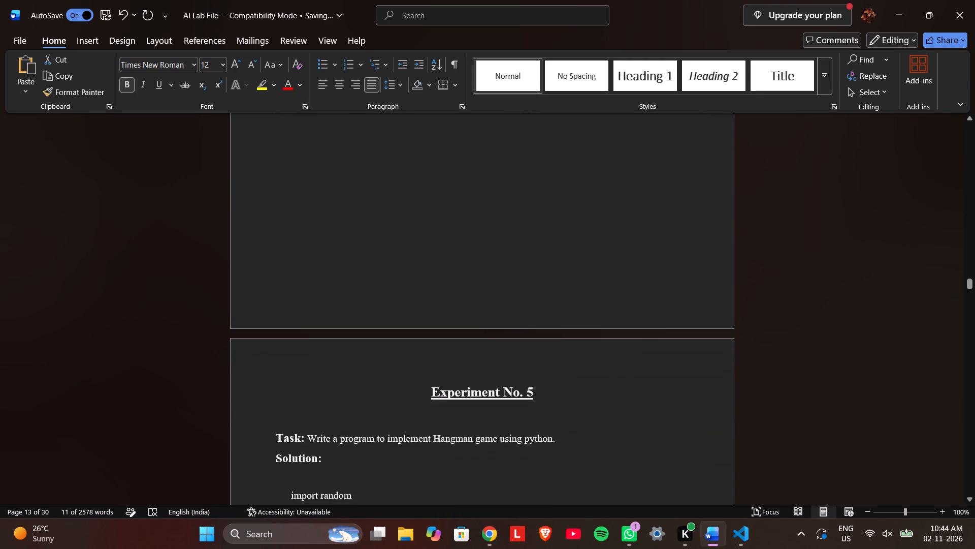
pyautogui.moveTo(557, 436); pyautogui.dragTo(310, 438)
pyautogui.click(321, 412)
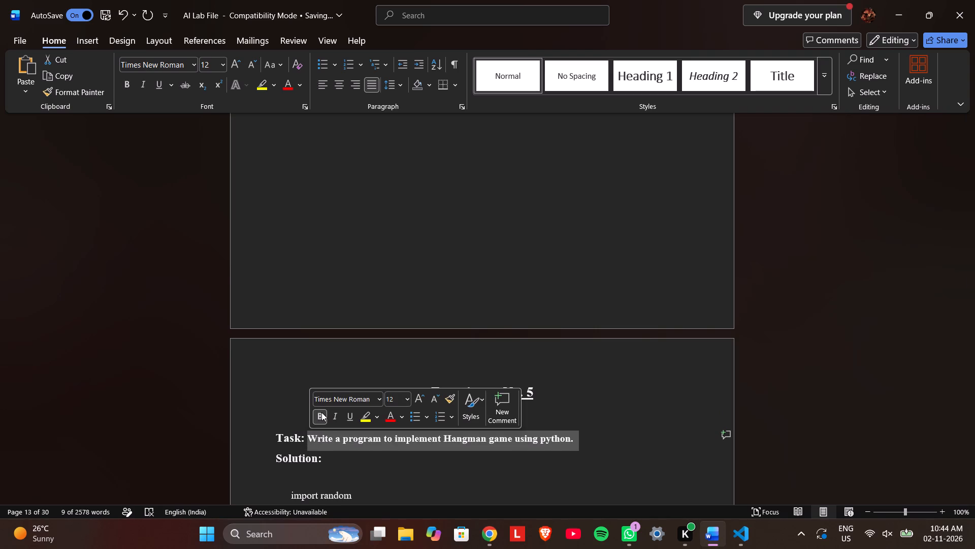
pyautogui.scroll(-5, 321, 412)
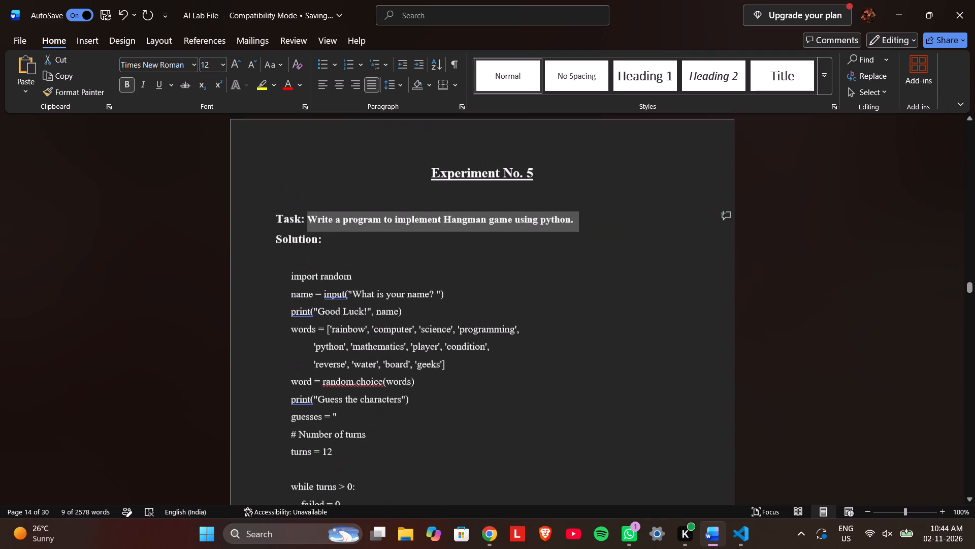
# Make the Experiment No. 6 task sentence about the Tic-Tac-Toe game bold.
pyautogui.scroll(-3, 321, 412)
pyautogui.scroll(1, 321, 412)
pyautogui.scroll(-1, 321, 412)
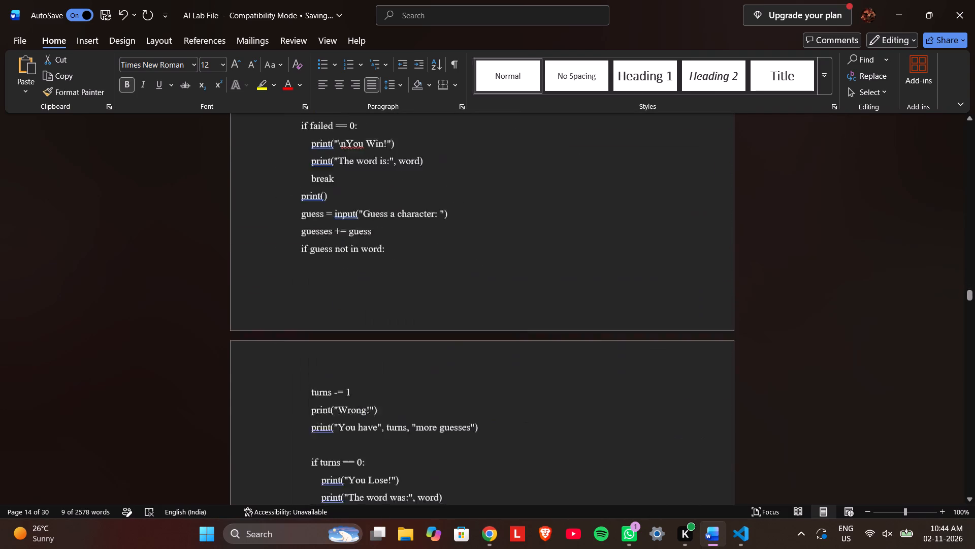
pyautogui.scroll(-1, 321, 412)
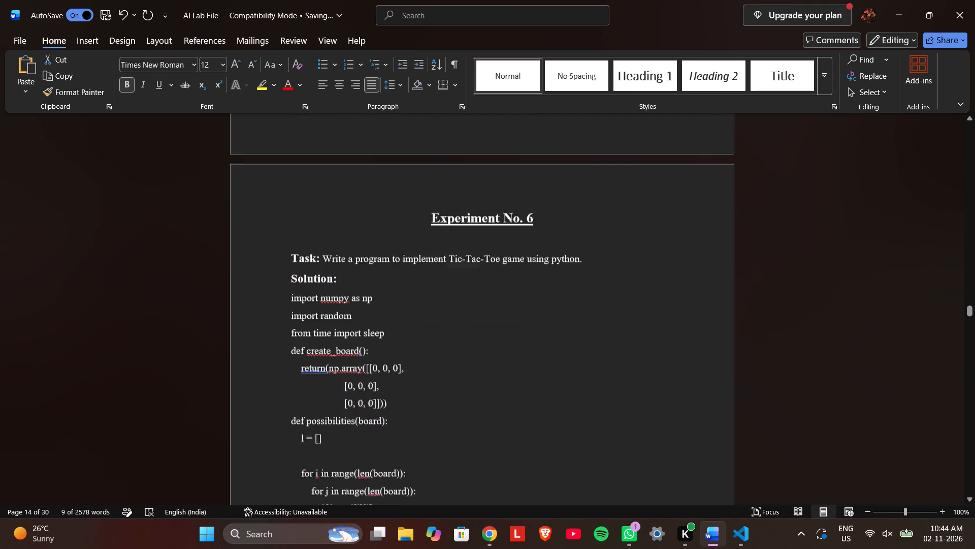
pyautogui.scroll(-1, 321, 412)
pyautogui.moveTo(586, 295); pyautogui.dragTo(338, 307)
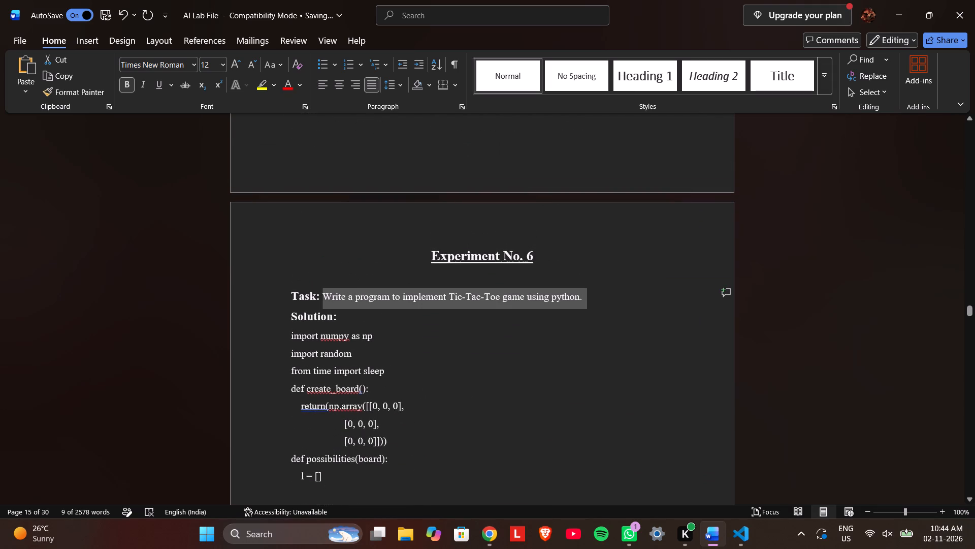
pyautogui.moveTo(338, 307); pyautogui.dragTo(328, 300)
pyautogui.click(338, 279)
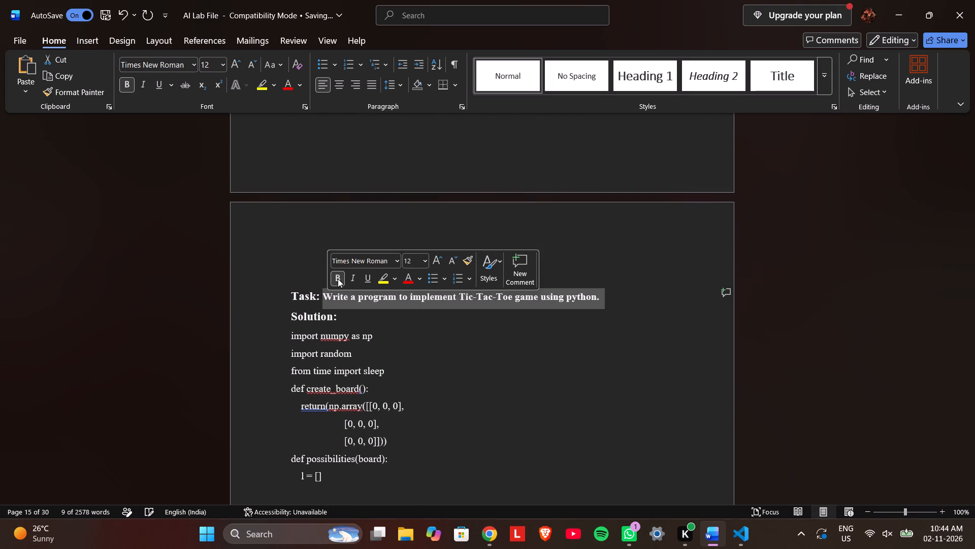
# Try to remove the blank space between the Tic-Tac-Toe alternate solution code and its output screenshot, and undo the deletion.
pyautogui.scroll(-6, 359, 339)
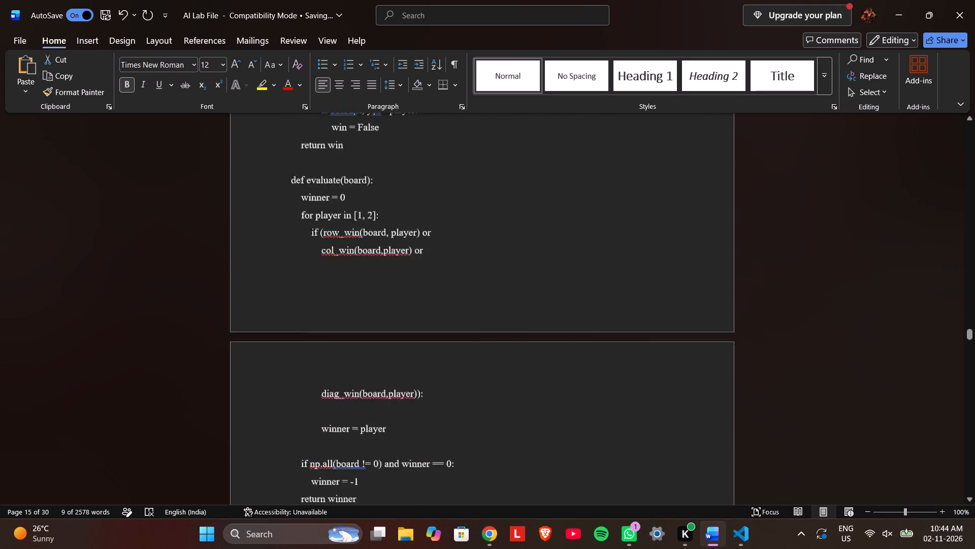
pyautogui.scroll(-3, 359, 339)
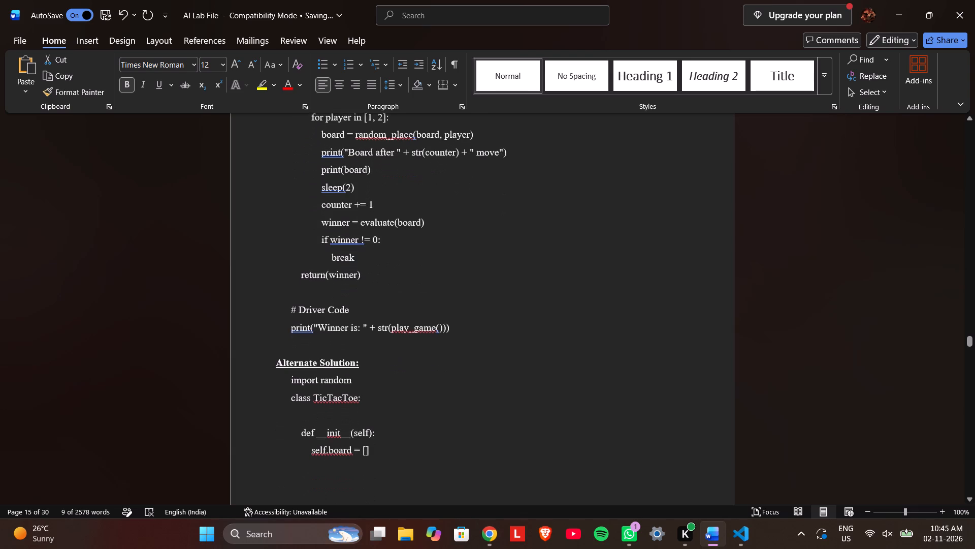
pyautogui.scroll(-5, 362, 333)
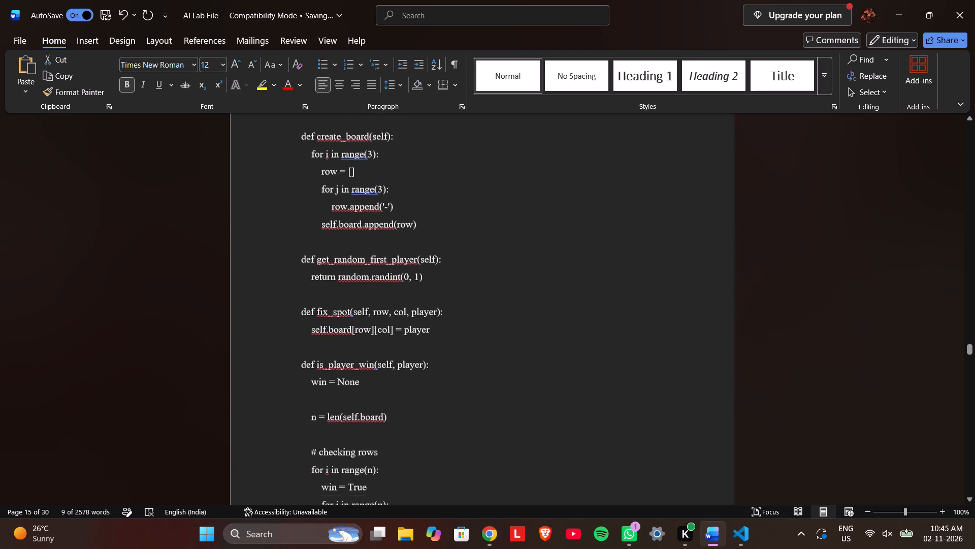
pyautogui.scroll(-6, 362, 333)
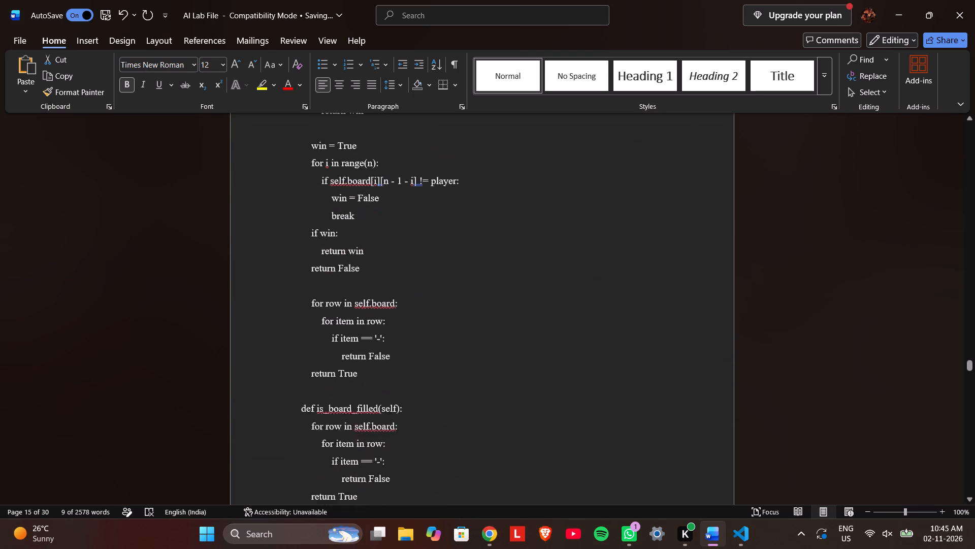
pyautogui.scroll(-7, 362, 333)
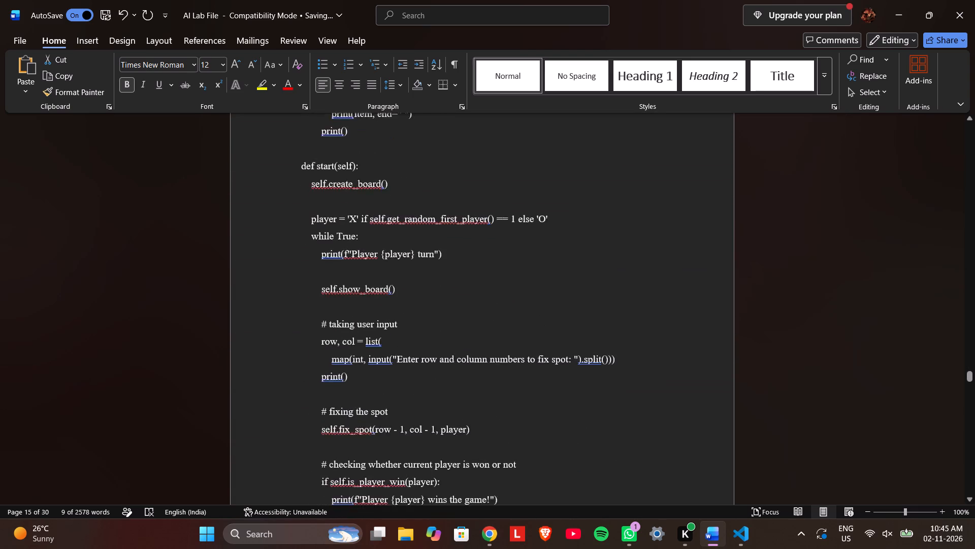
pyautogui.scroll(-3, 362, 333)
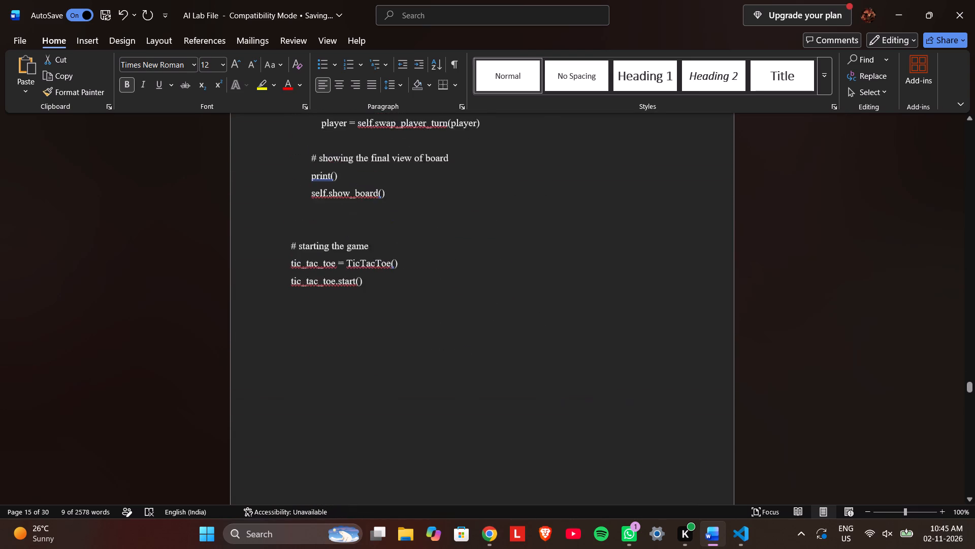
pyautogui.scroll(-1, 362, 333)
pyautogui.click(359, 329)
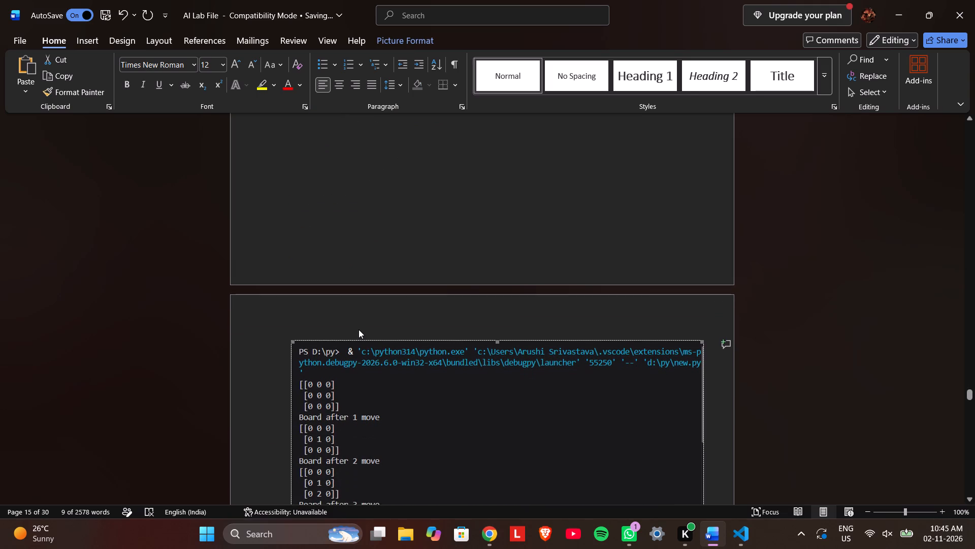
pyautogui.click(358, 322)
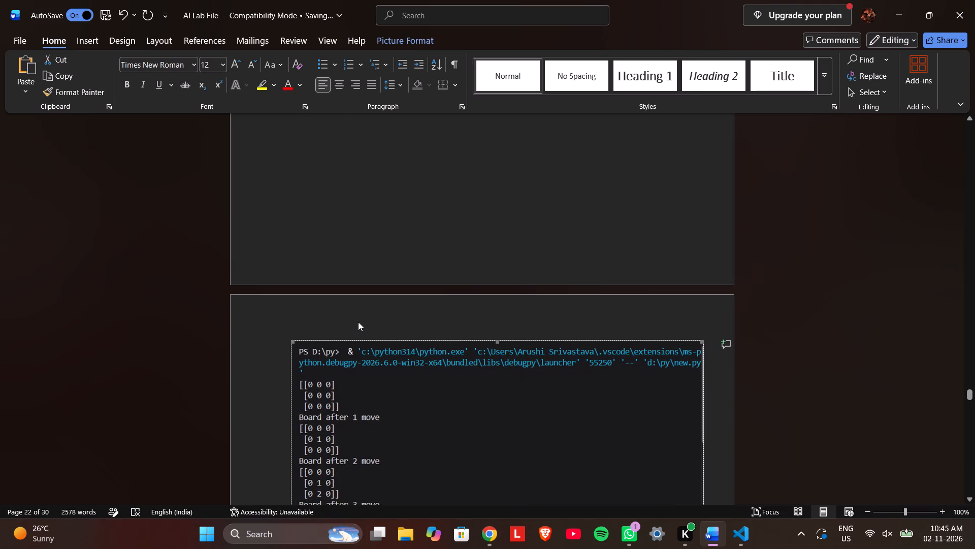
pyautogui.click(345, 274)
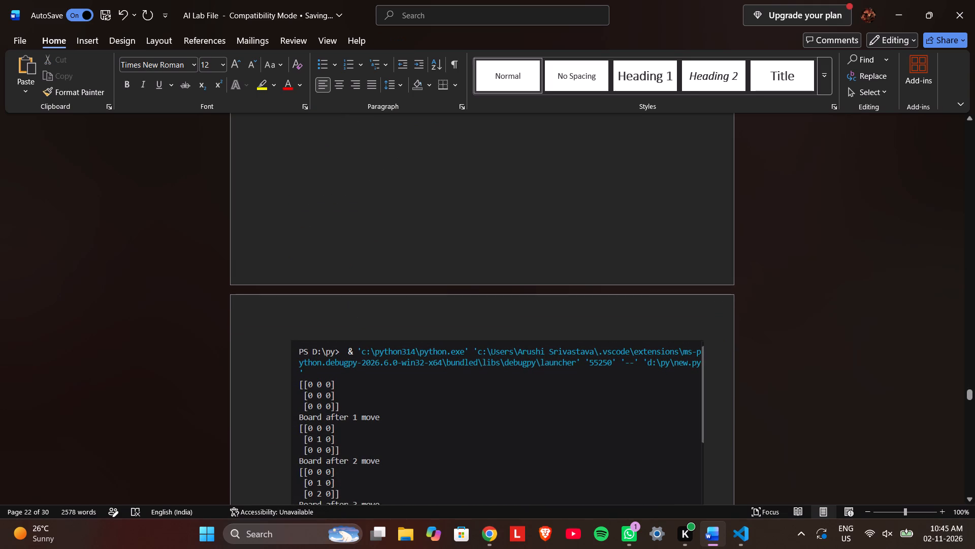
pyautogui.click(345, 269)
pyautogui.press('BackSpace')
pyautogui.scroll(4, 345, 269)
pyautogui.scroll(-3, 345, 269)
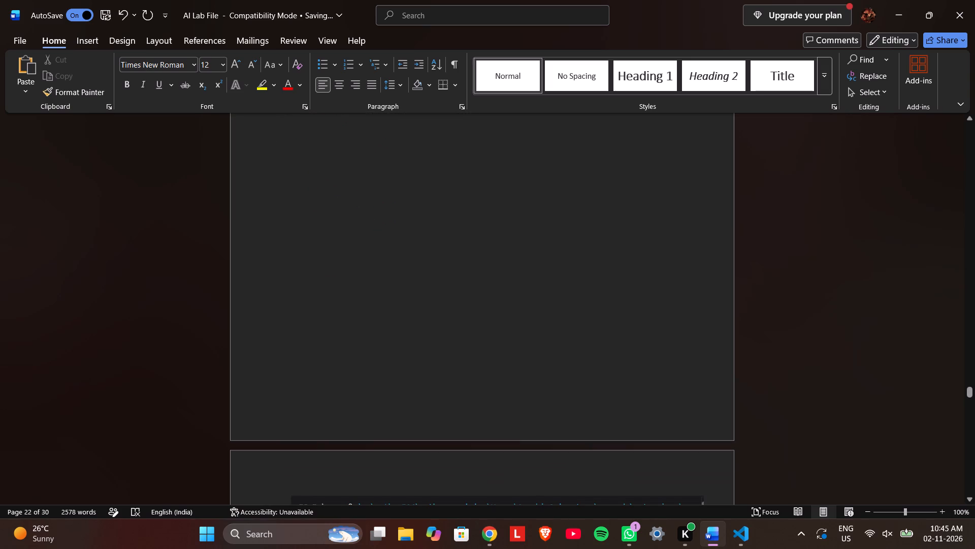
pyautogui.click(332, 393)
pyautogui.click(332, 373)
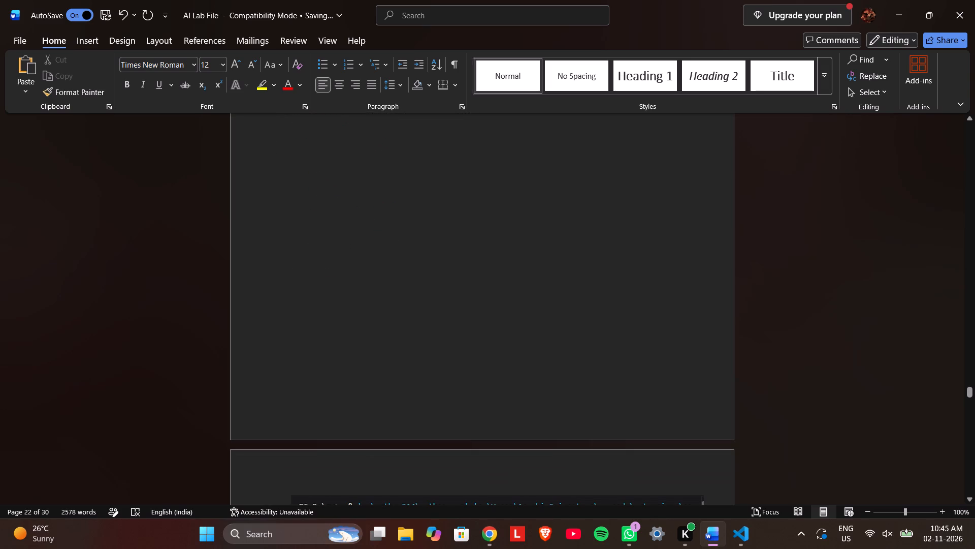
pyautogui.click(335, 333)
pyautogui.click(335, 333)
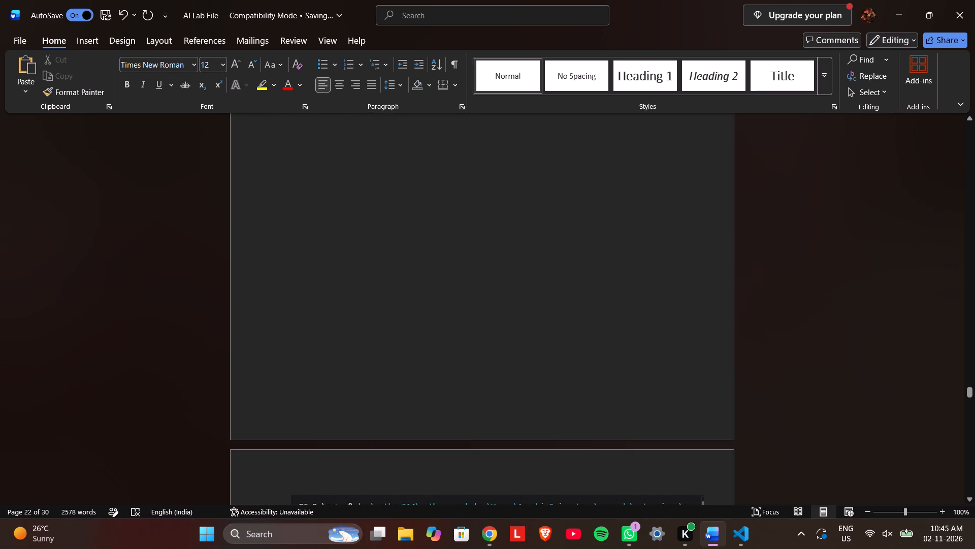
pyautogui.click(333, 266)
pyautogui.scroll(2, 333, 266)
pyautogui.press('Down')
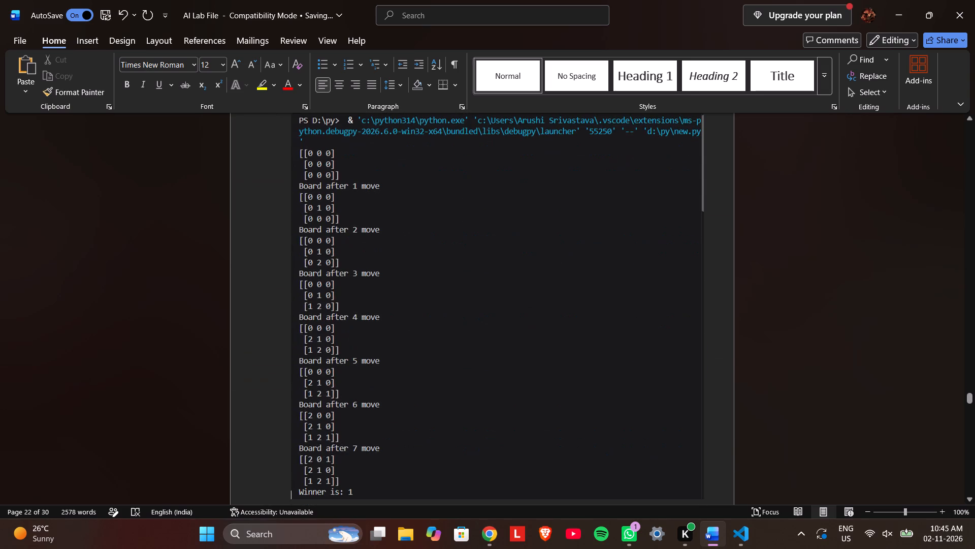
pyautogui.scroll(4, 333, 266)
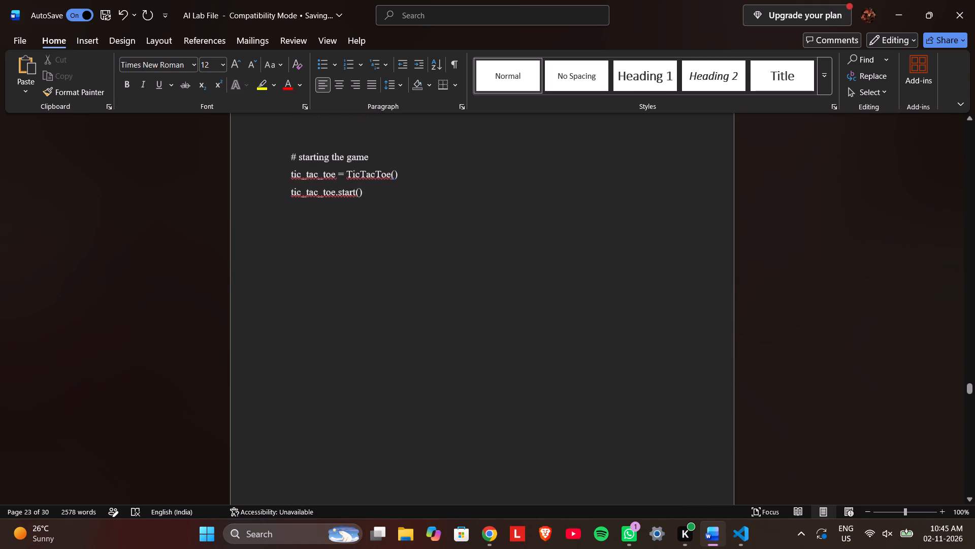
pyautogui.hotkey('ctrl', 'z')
# Reduce only the height of the Tic-Tac-Toe output screenshot so it fits on the same page as the end of the code.
pyautogui.scroll(-7, 414, 388)
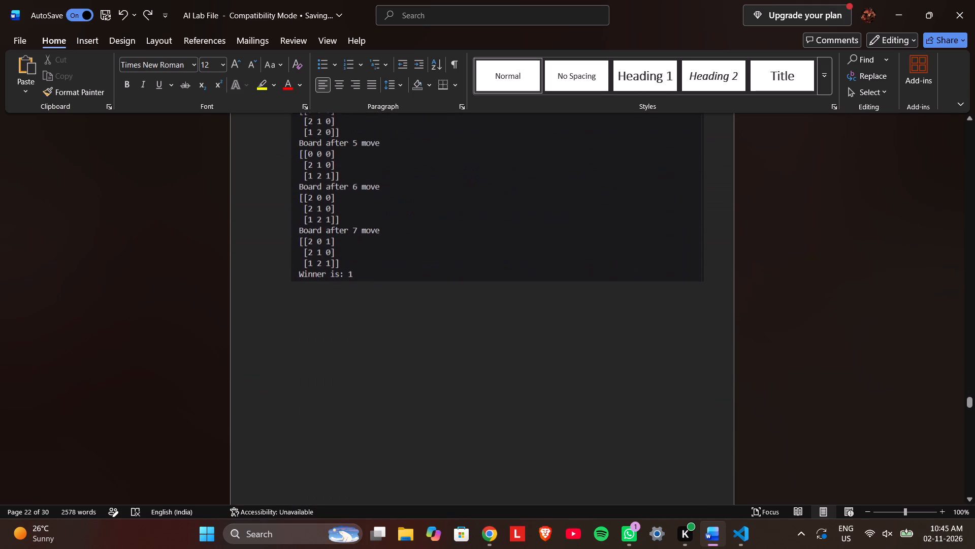
pyautogui.scroll(1, 414, 388)
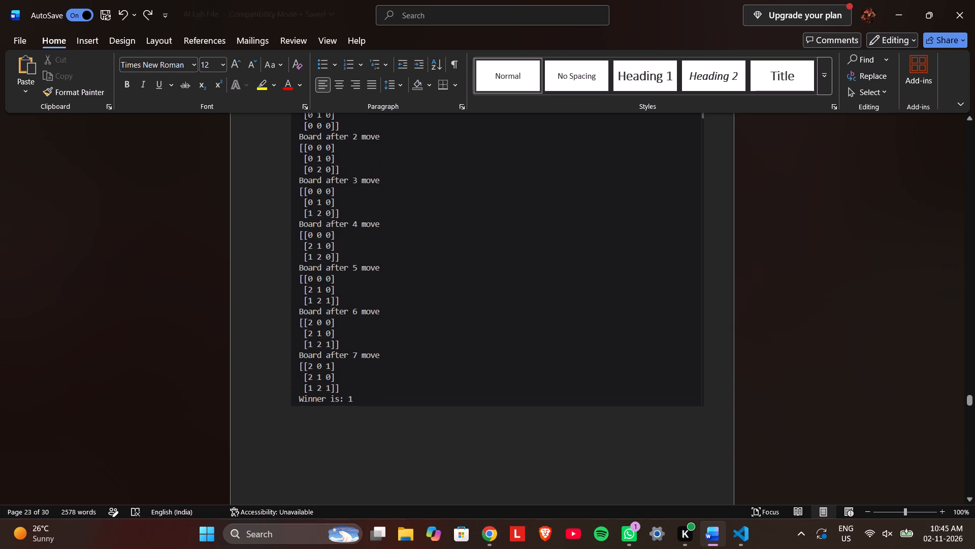
pyautogui.click(521, 353)
pyautogui.moveTo(497, 404); pyautogui.dragTo(493, 346)
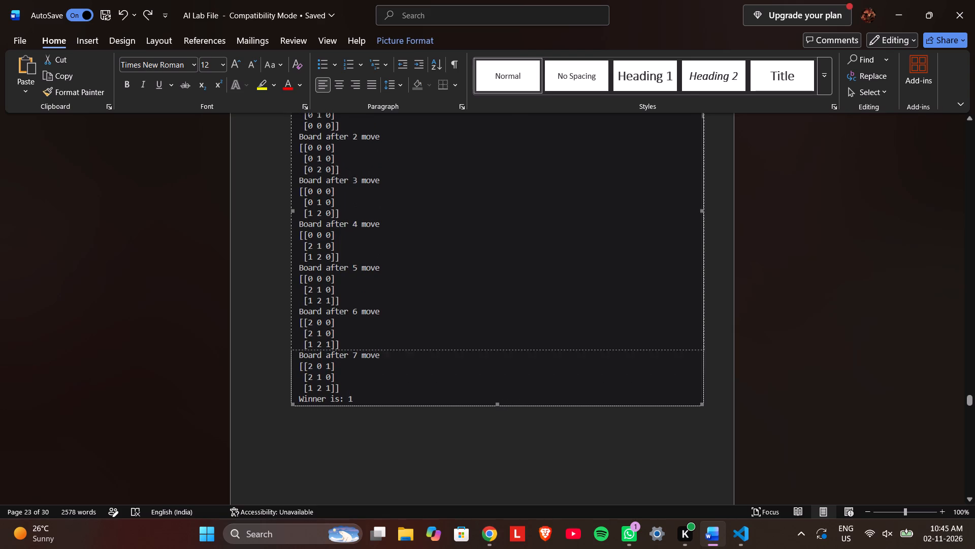
pyautogui.moveTo(493, 346); pyautogui.dragTo(497, 297)
pyautogui.scroll(4, 497, 297)
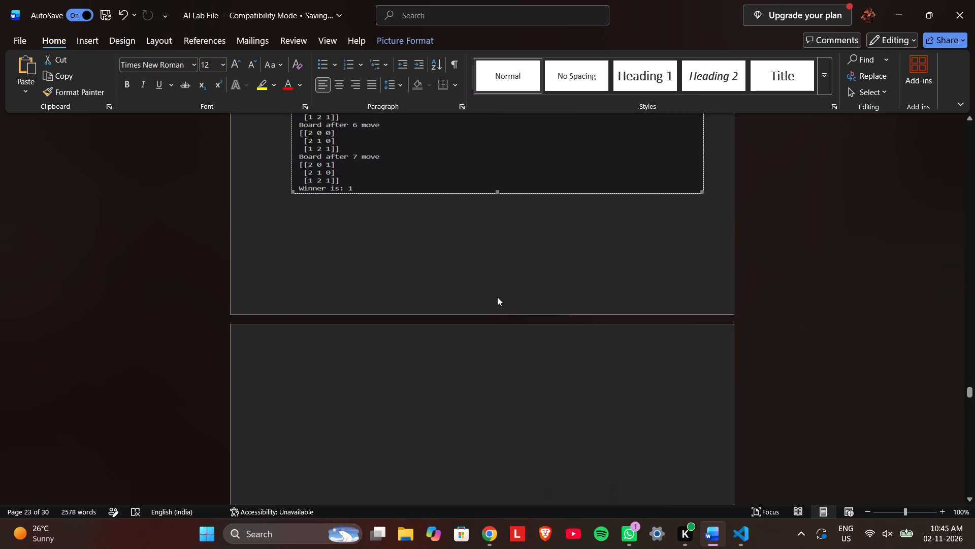
pyautogui.scroll(2, 497, 297)
pyautogui.scroll(-3, 497, 297)
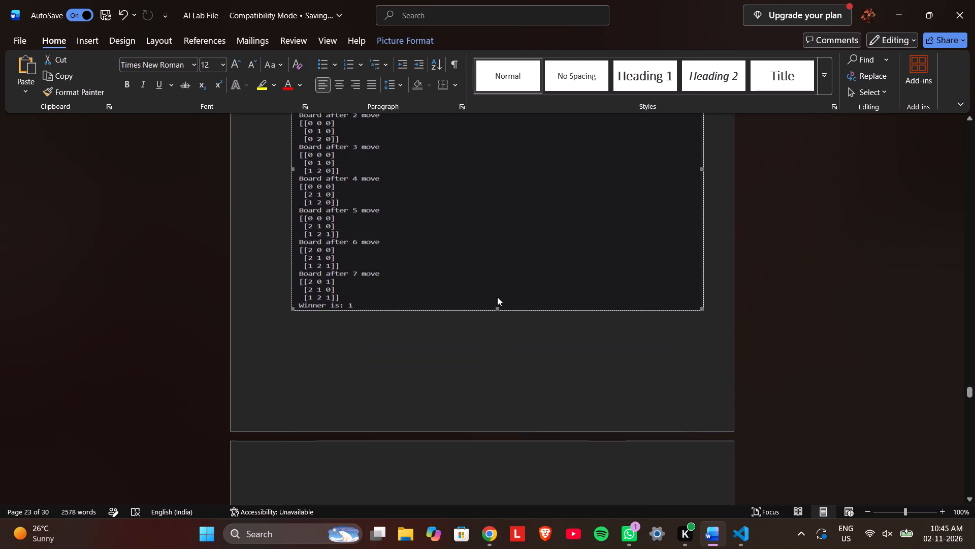
pyautogui.moveTo(497, 300); pyautogui.dragTo(501, 346)
pyautogui.scroll(1, 501, 346)
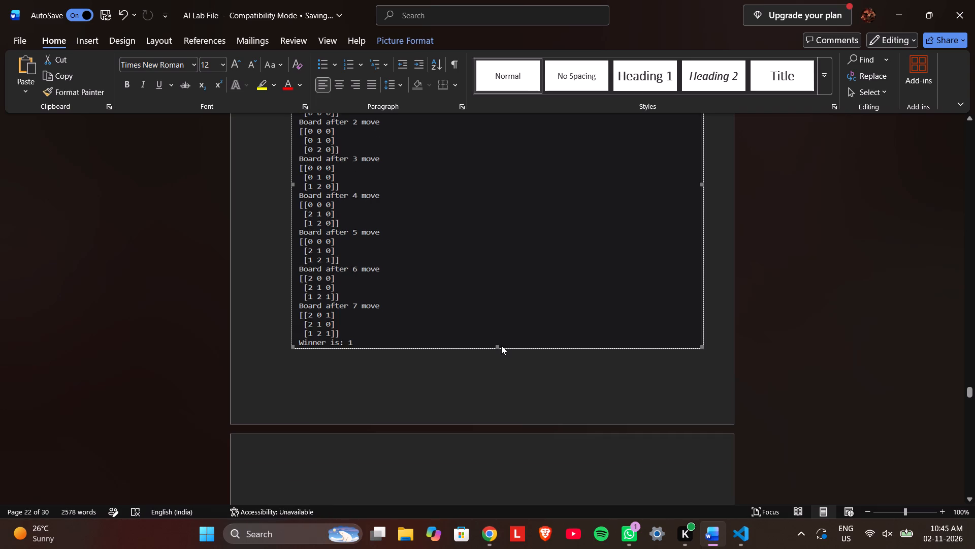
pyautogui.scroll(1, 501, 346)
pyautogui.scroll(-1, 457, 357)
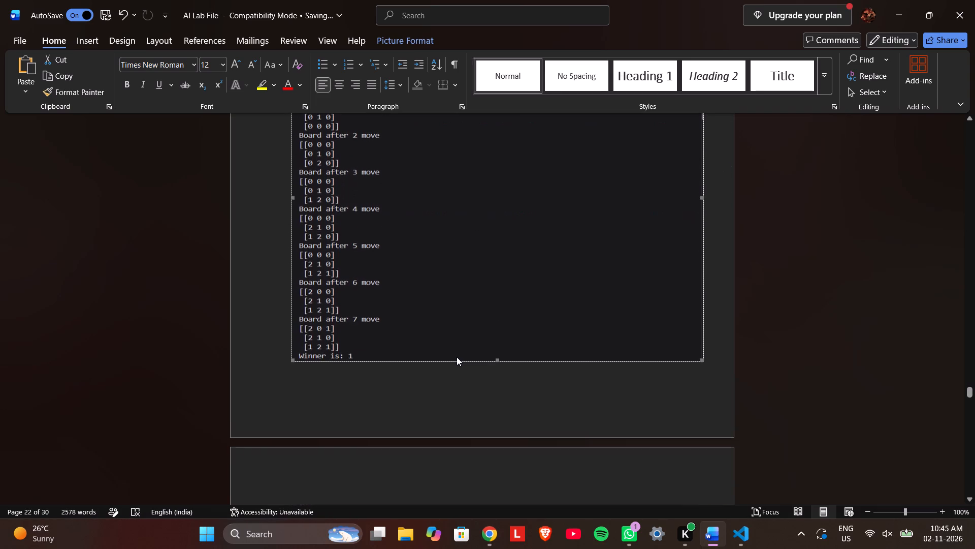
pyautogui.scroll(-1, 457, 357)
pyautogui.scroll(20, 457, 357)
pyautogui.scroll(5, 457, 357)
# Review the document from the cover page through the Experiment No. 6 code and output, checking the layout and spacing.
pyautogui.scroll(12, 457, 357)
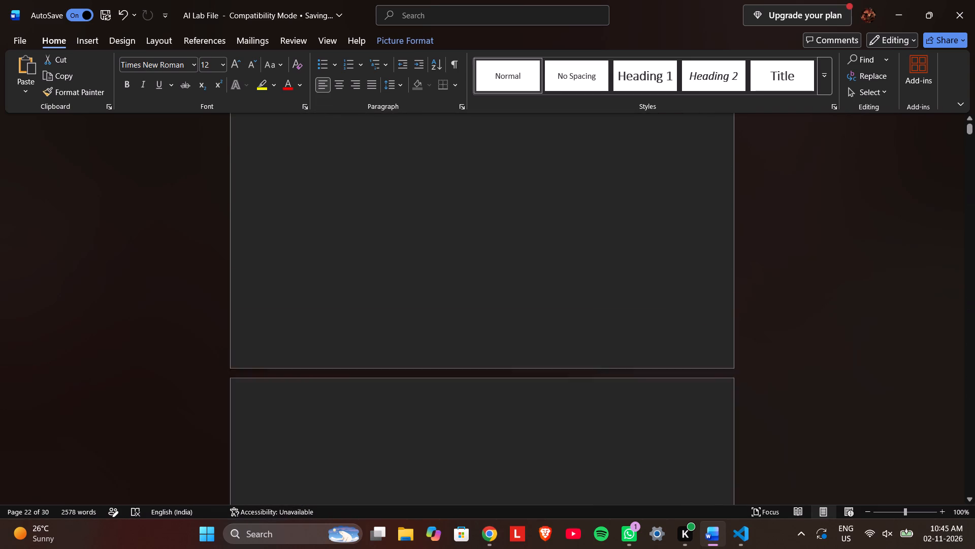
pyautogui.scroll(-4, 457, 357)
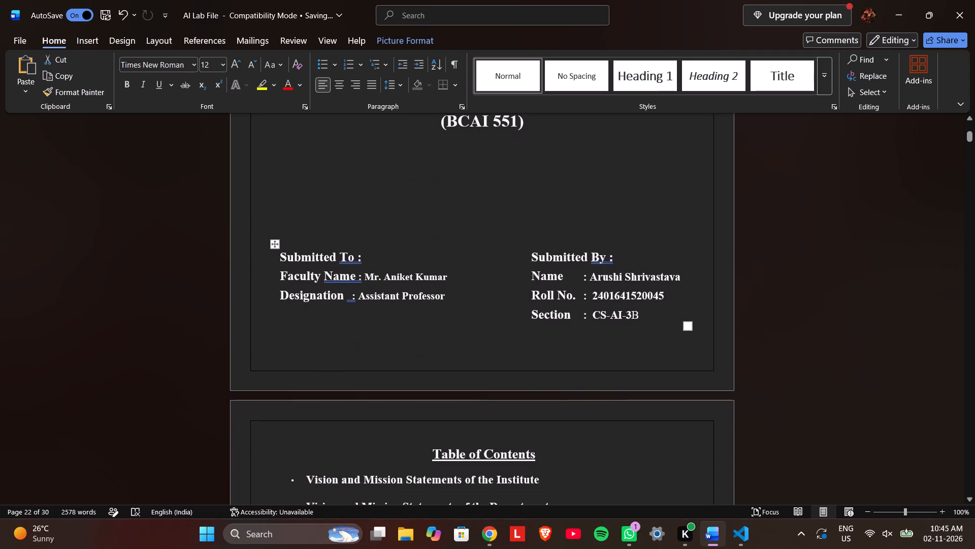
pyautogui.scroll(-20, 451, 352)
pyautogui.scroll(-13, 451, 352)
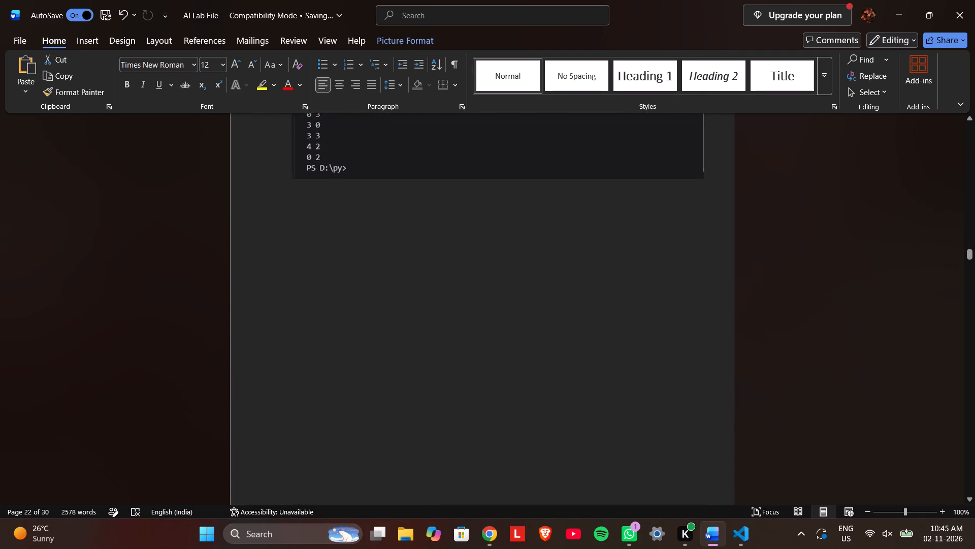
pyautogui.scroll(-6, 451, 352)
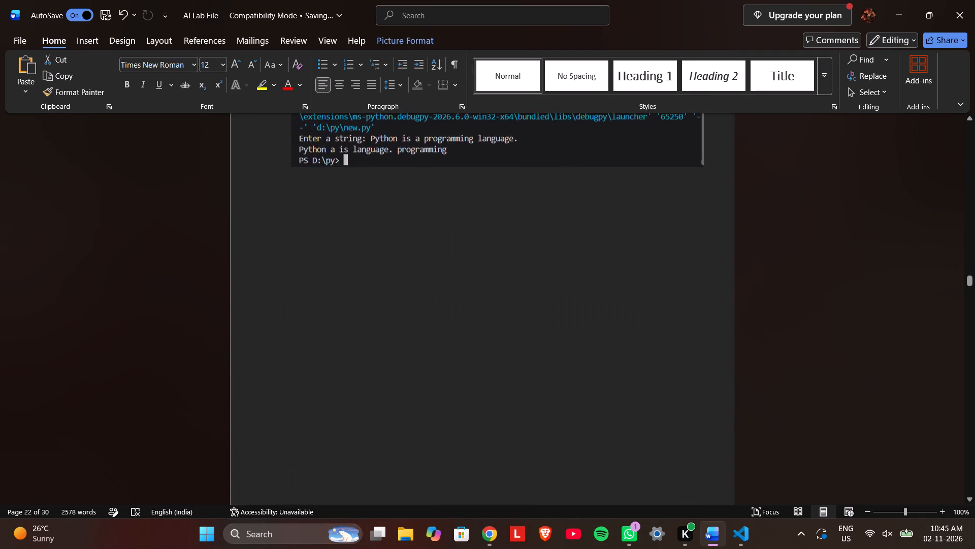
pyautogui.scroll(-2, 451, 352)
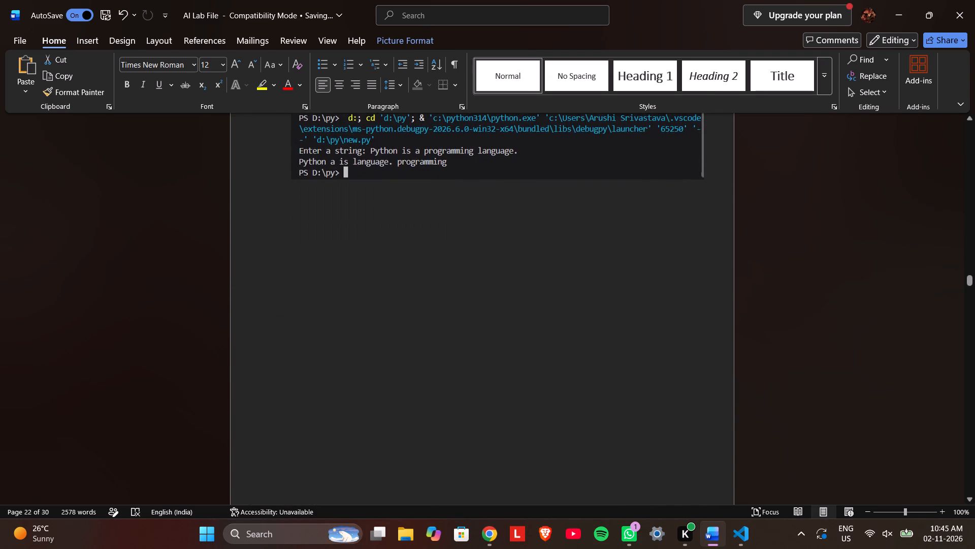
pyautogui.scroll(-8, 451, 352)
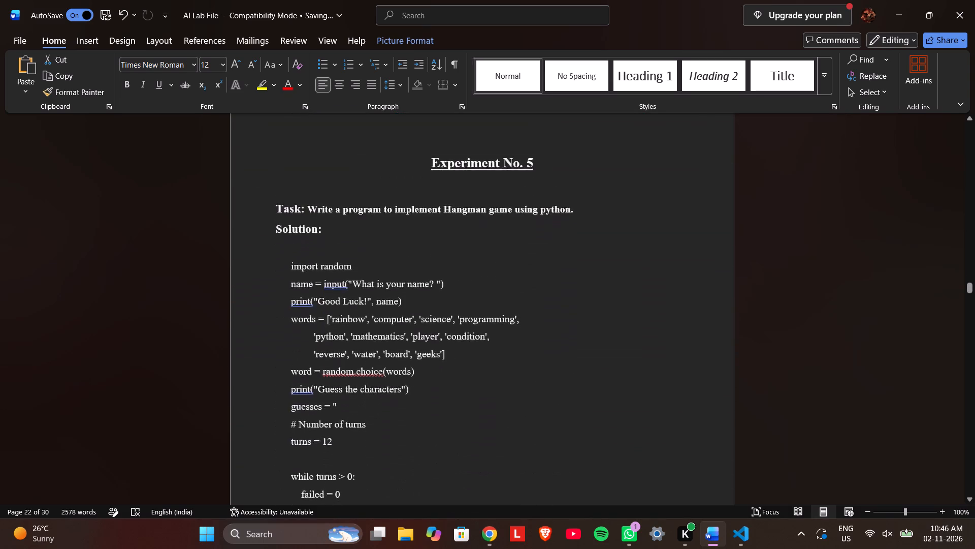
pyautogui.scroll(-7, 451, 352)
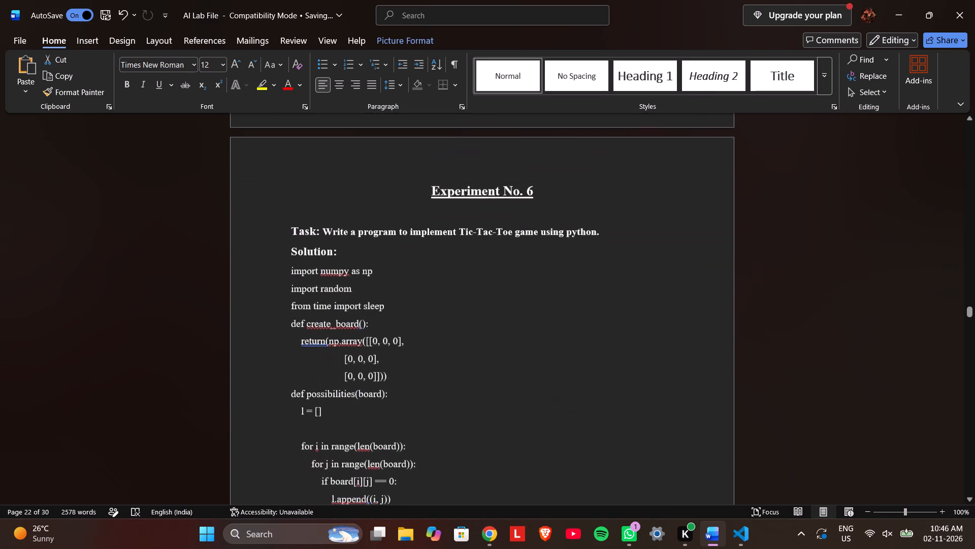
pyautogui.scroll(-6, 451, 352)
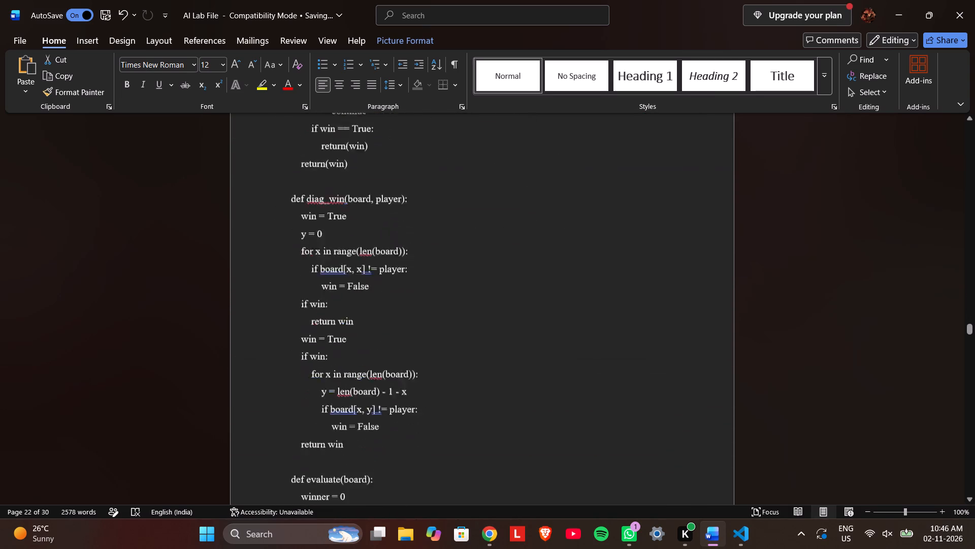
pyautogui.scroll(-10, 451, 352)
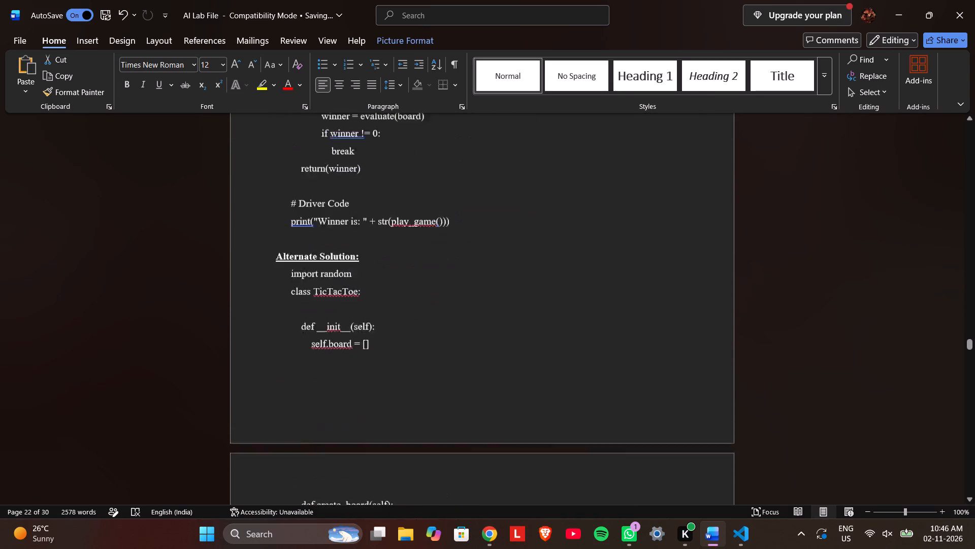
pyautogui.scroll(-5, 451, 352)
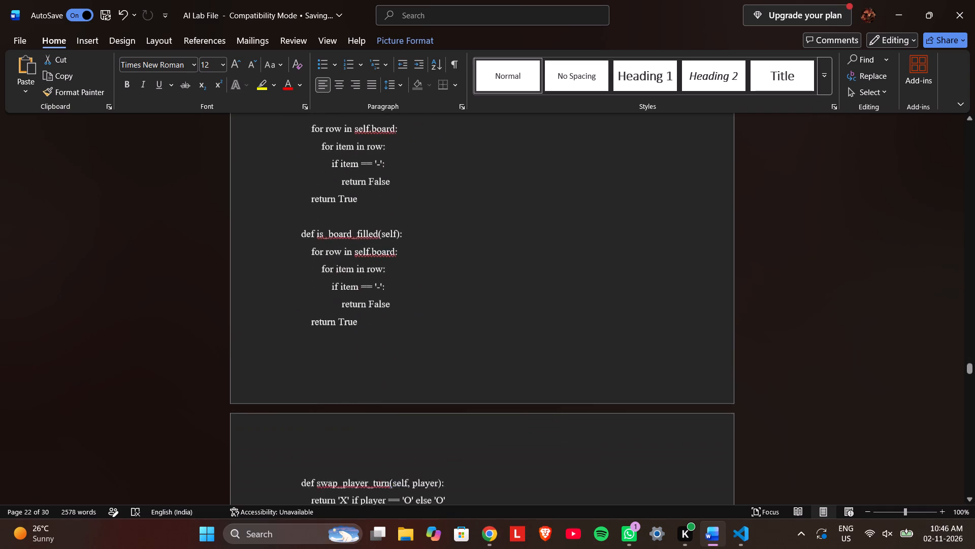
pyautogui.scroll(-6, 451, 352)
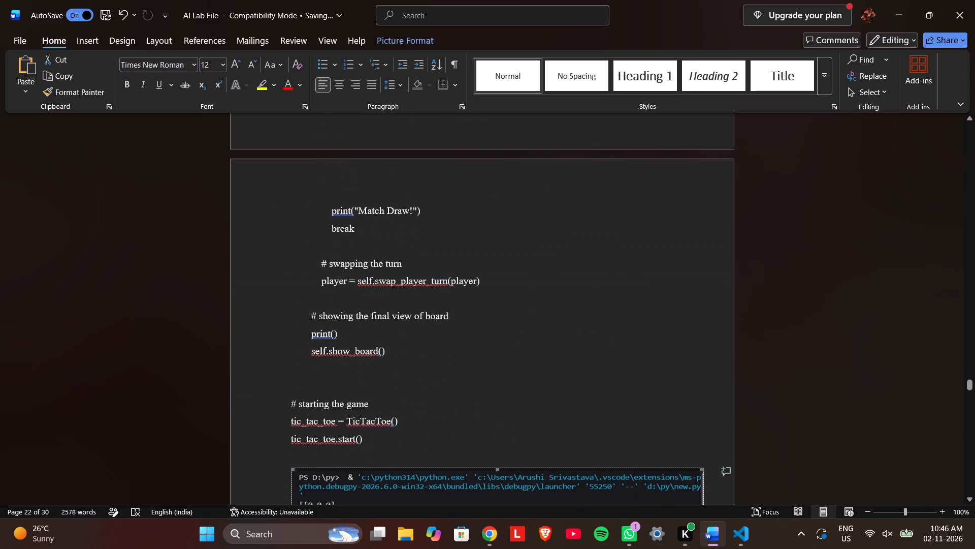
pyautogui.scroll(-4, 451, 352)
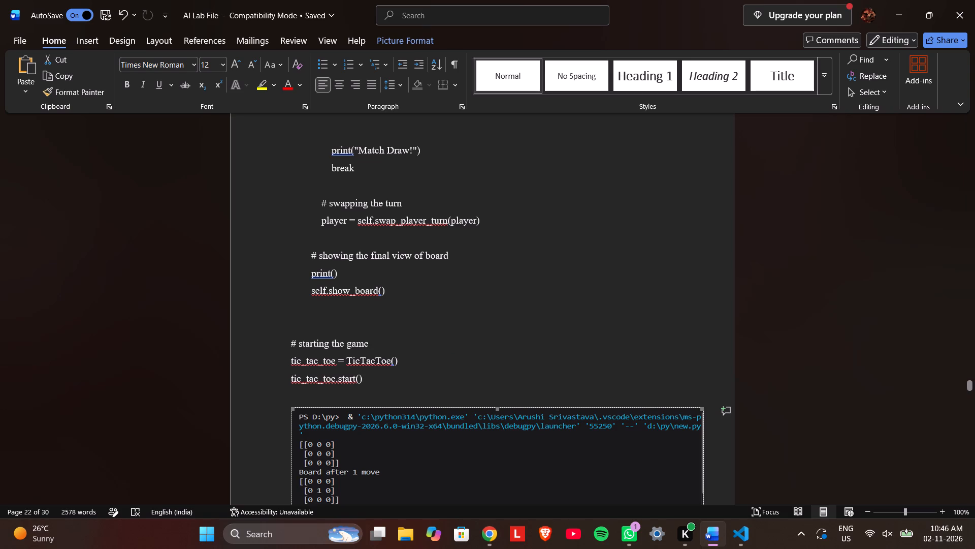
pyautogui.scroll(-3, 451, 352)
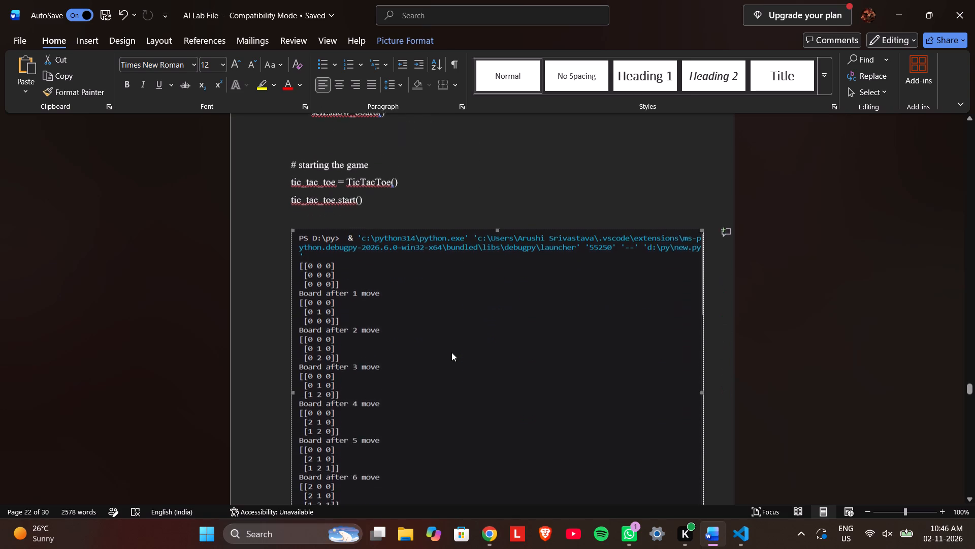
# Delete the blank lines between the Tic-Tac-Toe output screenshot and the Experiment No. 7 heading so the heading starts its page.
pyautogui.scroll(-5, 451, 352)
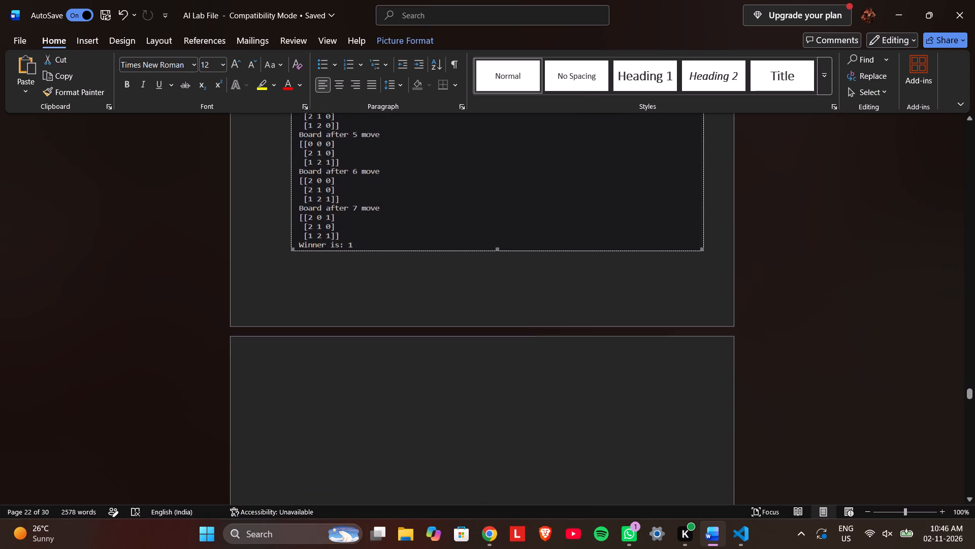
pyautogui.scroll(-2, 451, 352)
pyautogui.rightClick(451, 352)
pyautogui.click(451, 352)
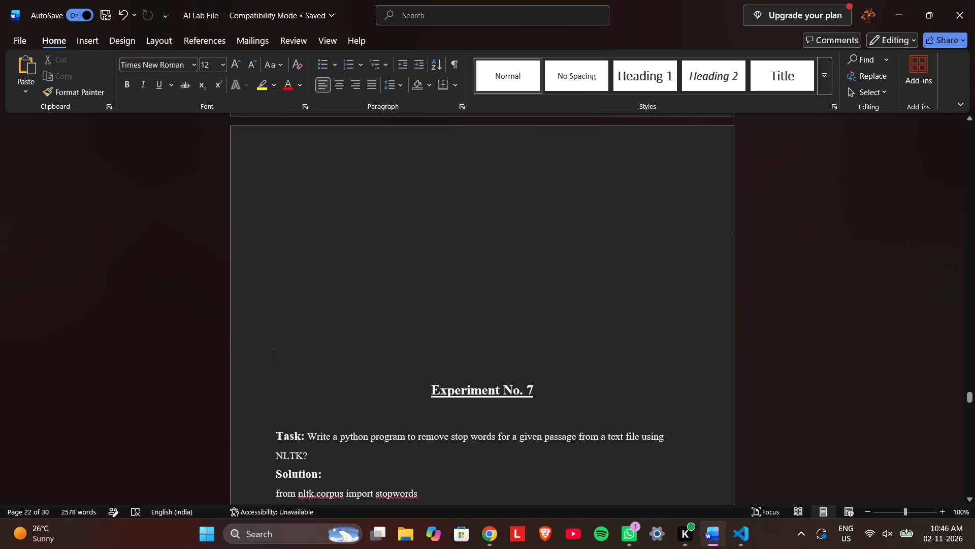
pyautogui.click(446, 373)
pyautogui.press('BackSpace')
pyautogui.press('BackSpace')
pyautogui.press('BackSpace')
pyautogui.press('BackSpace')
pyautogui.press('BackSpace')
pyautogui.press('BackSpace')
pyautogui.press('BackSpace')
pyautogui.press('BackSpace')
pyautogui.press('BackSpace')
pyautogui.press('BackSpace')
pyautogui.press('BackSpace')
pyautogui.press('BackSpace')
pyautogui.press('BackSpace')
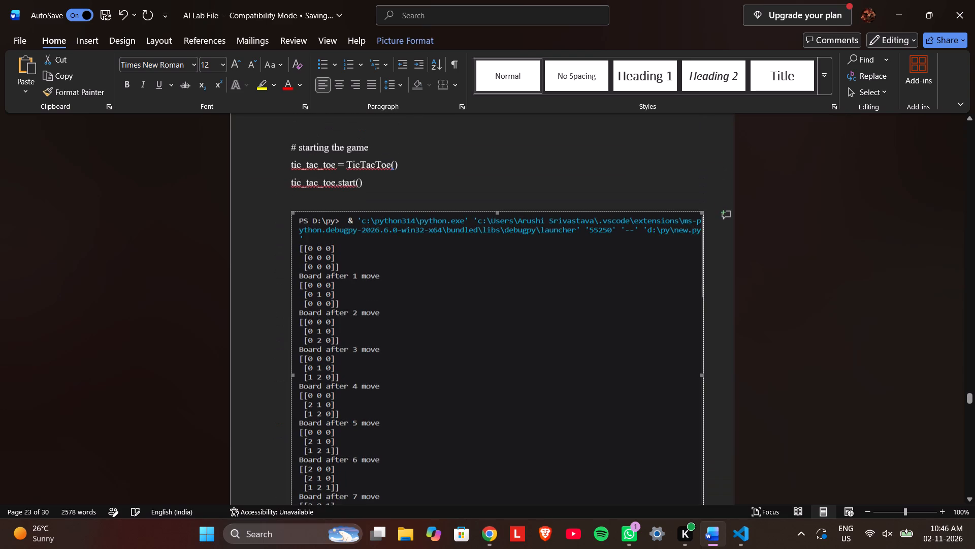
# Make the Experiment No. 7 task sentence about removing stop words using NLTK bold.
pyautogui.scroll(-2, 446, 373)
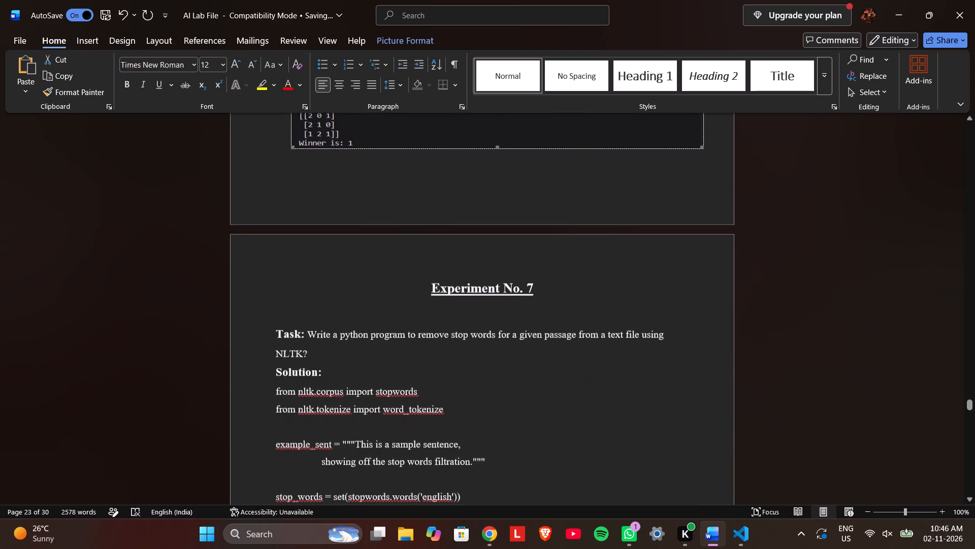
pyautogui.scroll(-1, 483, 298)
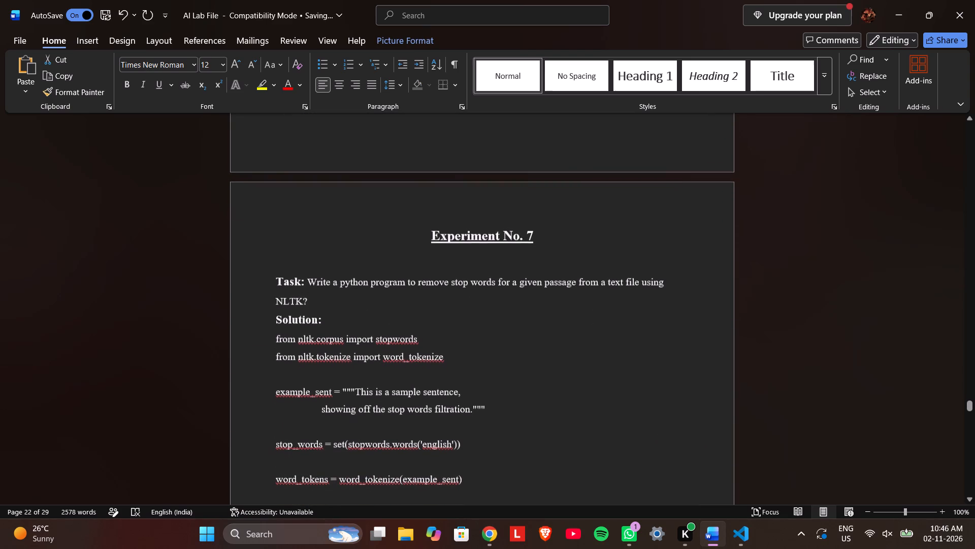
pyautogui.moveTo(312, 301); pyautogui.dragTo(307, 281)
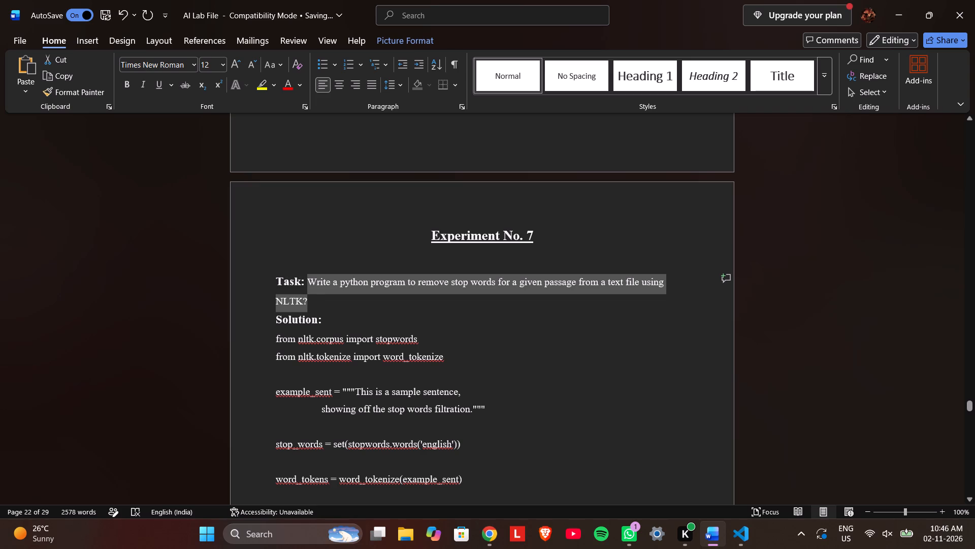
pyautogui.moveTo(307, 281); pyautogui.dragTo(306, 281)
pyautogui.click(315, 254)
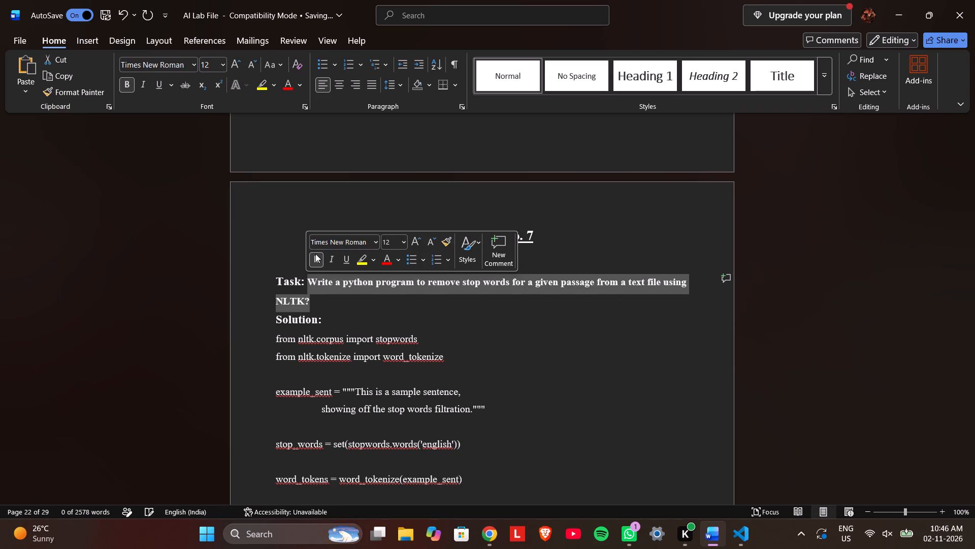
# Make the Experiment No. 8 task sentence about implementing stemming using NLTK bold.
pyautogui.scroll(-5, 360, 321)
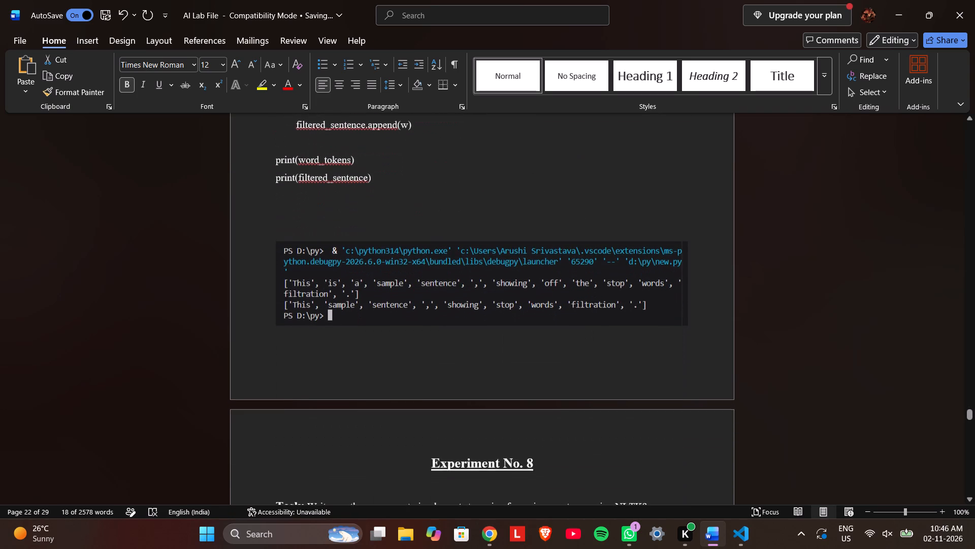
pyautogui.scroll(-3, 360, 321)
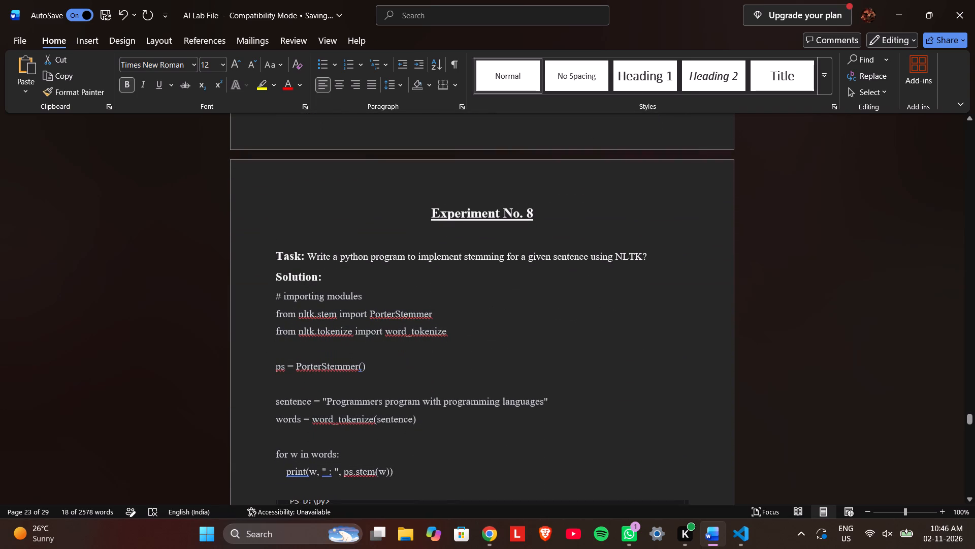
pyautogui.moveTo(646, 257); pyautogui.dragTo(428, 261)
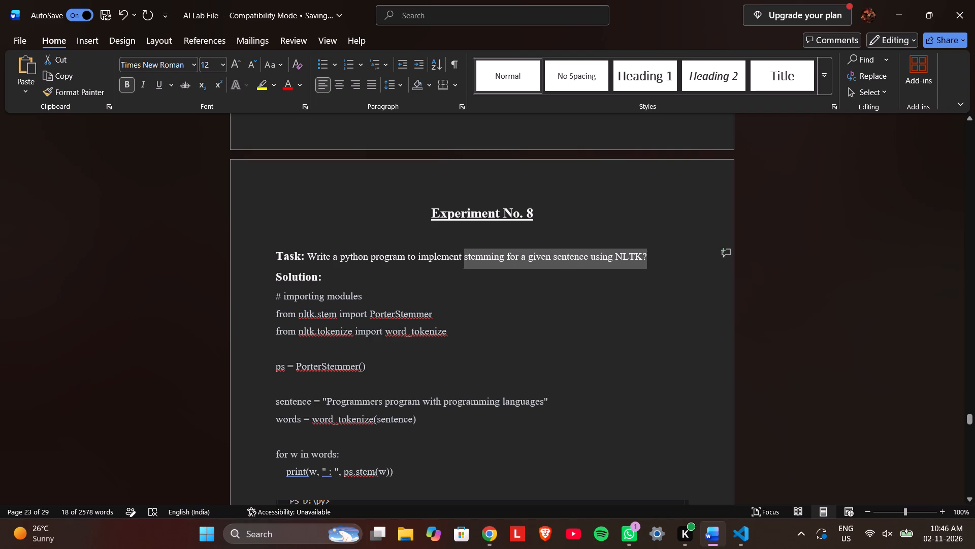
pyautogui.moveTo(428, 261); pyautogui.dragTo(312, 258)
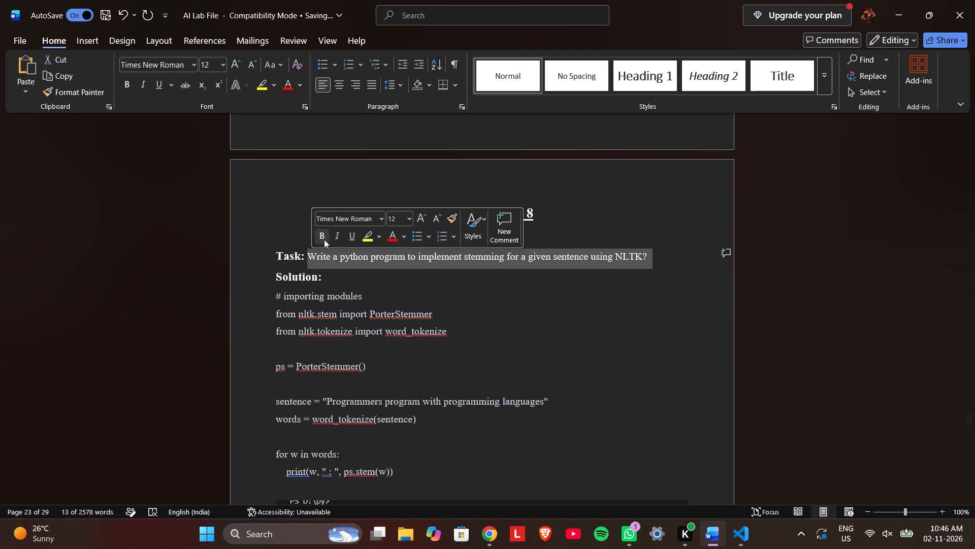
pyautogui.click(324, 239)
# Insert three blank lines between the Experiment No. 8 stemming code and its output screenshot.
pyautogui.scroll(-4, 367, 316)
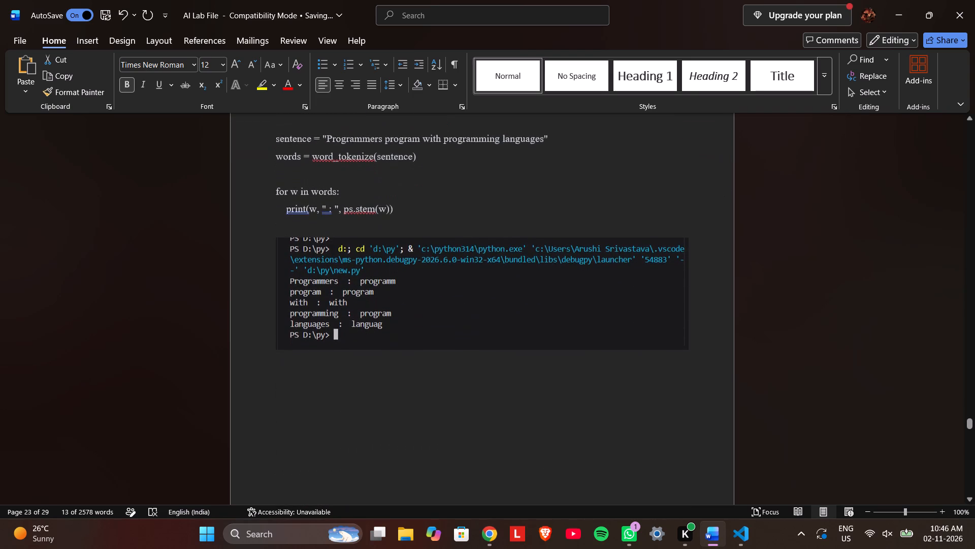
pyautogui.scroll(-1, 367, 316)
pyautogui.click(397, 161)
pyautogui.press('Return')
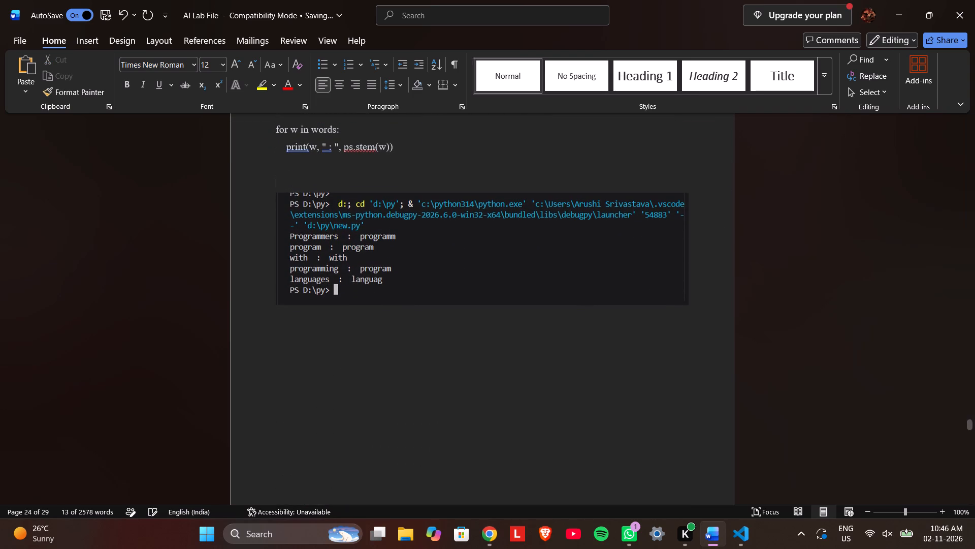
pyautogui.press('Return')
pyautogui.press('Return')
# Delete the extra blank lines above the Experiment No. 9 heading so it sits at the top of its page.
pyautogui.scroll(-4, 416, 287)
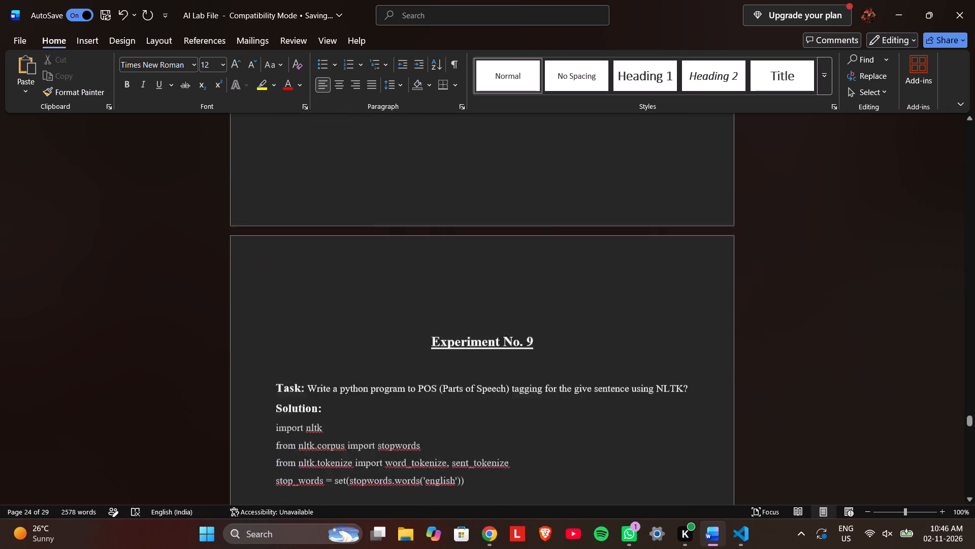
pyautogui.scroll(-1, 416, 287)
pyautogui.click(430, 236)
pyautogui.press('BackSpace')
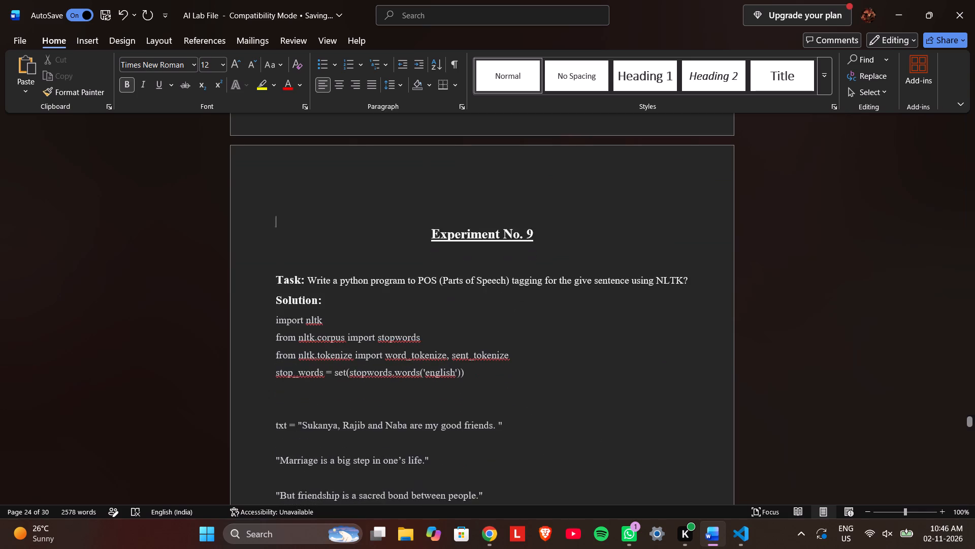
pyautogui.press('BackSpace')
pyautogui.press('BackSpace')
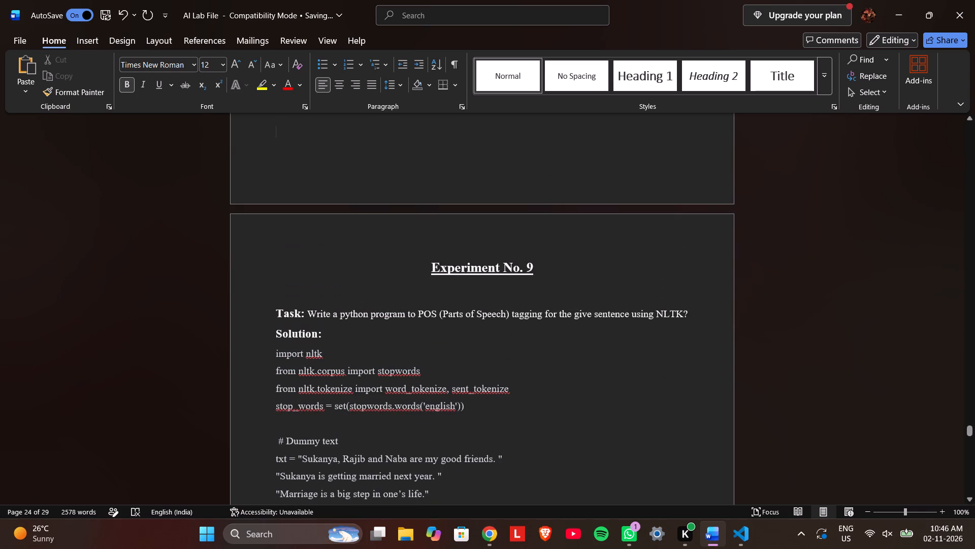
# Make the Experiment No. 9 task sentence about POS (Parts of Speech) tagging bold.
pyautogui.moveTo(689, 313); pyautogui.dragTo(311, 309)
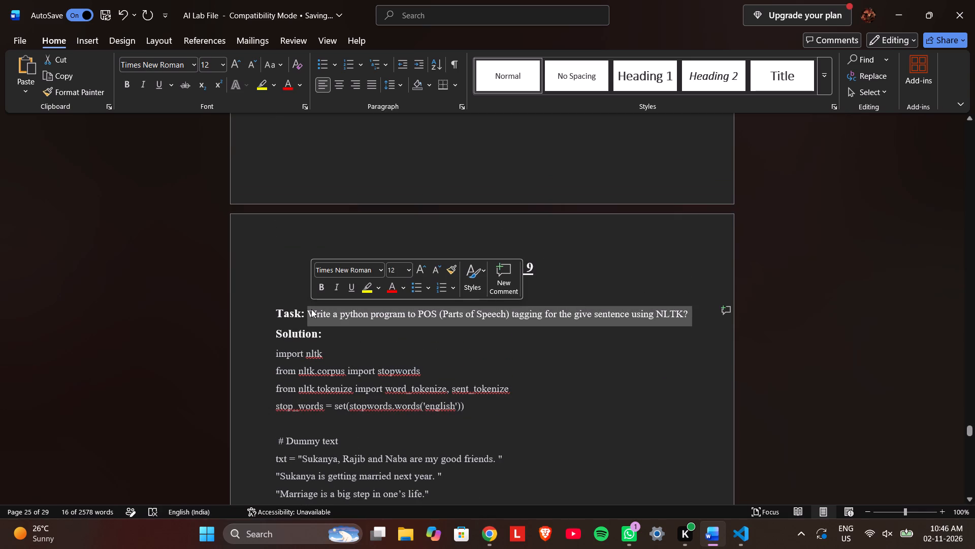
pyautogui.click(322, 290)
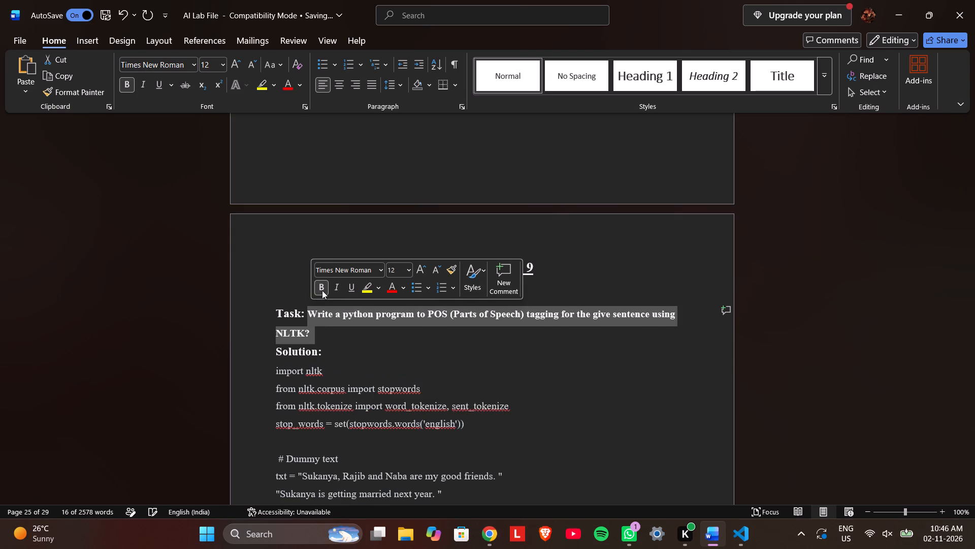
# Insert a blank line between the Experiment No. 9 POS tagging code and its output screenshot.
pyautogui.scroll(-6, 368, 389)
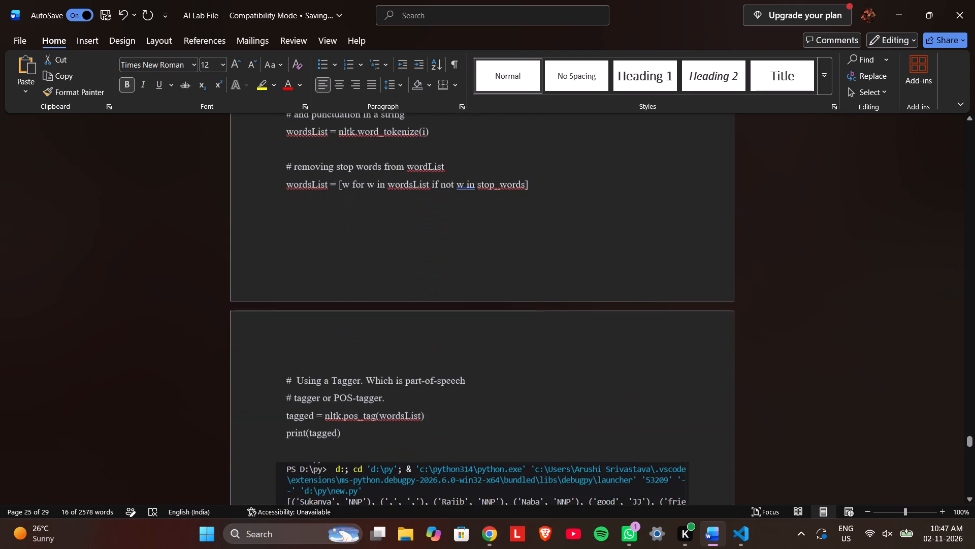
pyautogui.scroll(-4, 368, 389)
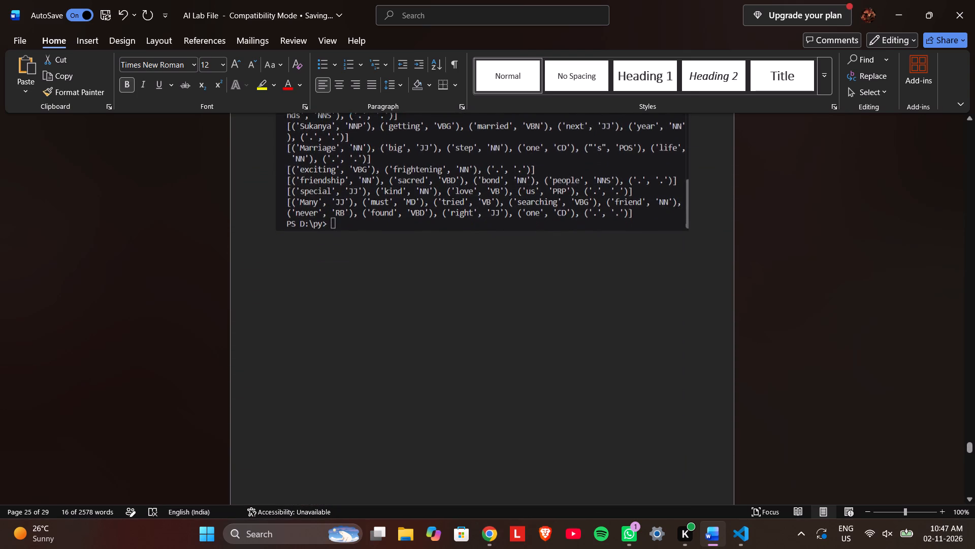
pyautogui.click(384, 240)
pyautogui.press('Return')
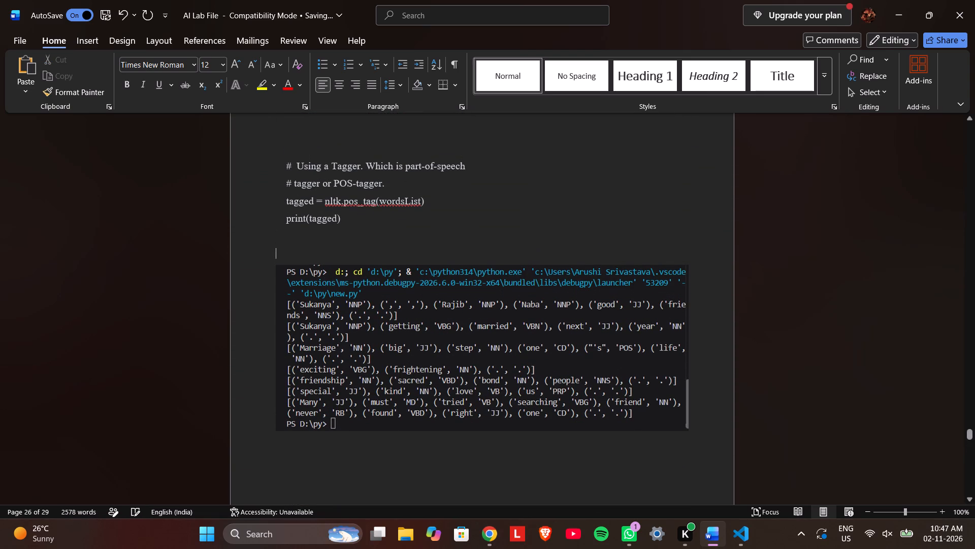
# Insert one more blank line between the Experiment No. 9 POS tagging code and its output screenshot.
pyautogui.press('Return')
# Delete the extra blank lines above the Experiment No. 10 heading so it sits at the top of its page.
pyautogui.scroll(-5, 384, 240)
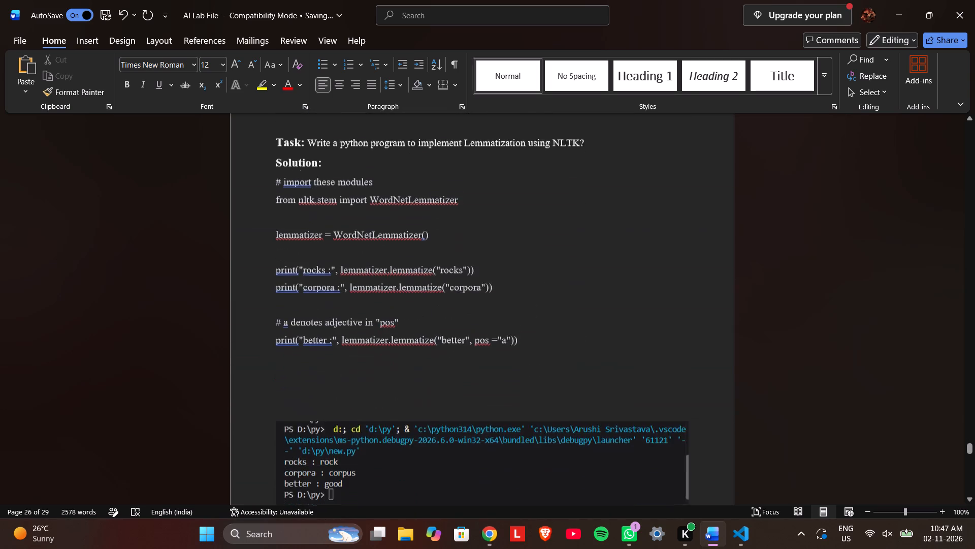
pyautogui.scroll(-1, 384, 240)
pyautogui.scroll(1, 384, 240)
pyautogui.click(428, 245)
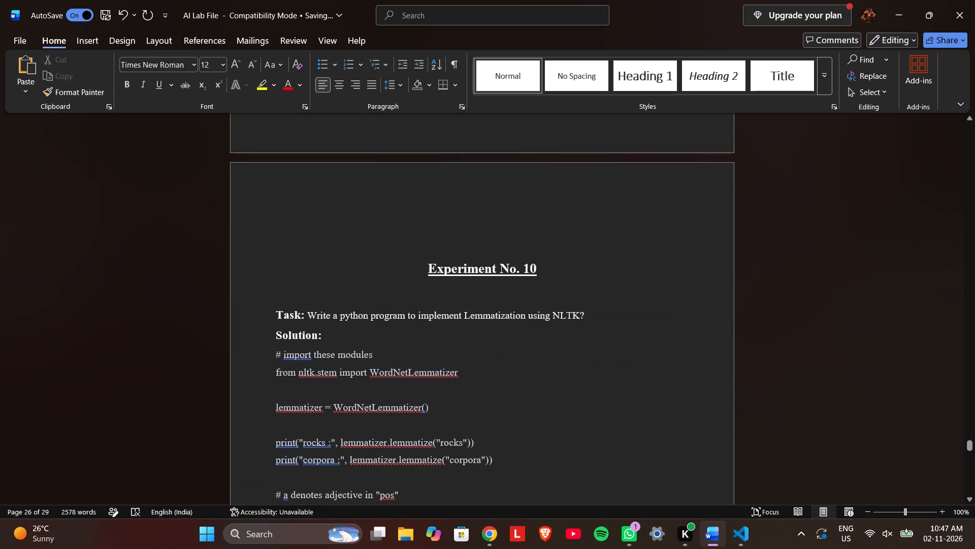
pyautogui.press('Down')
pyautogui.press('Up')
pyautogui.press('BackSpace')
pyautogui.press('BackSpace')
pyautogui.press('BackSpace')
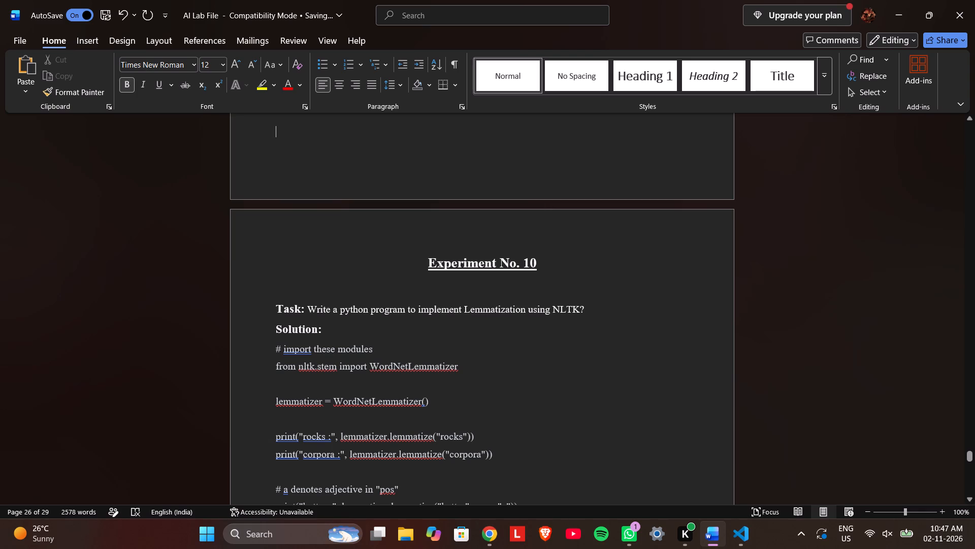
# Make the Experiment No. 10 task sentence about implementing Lemmatization using NLTK bold.
pyautogui.moveTo(585, 307); pyautogui.dragTo(310, 307)
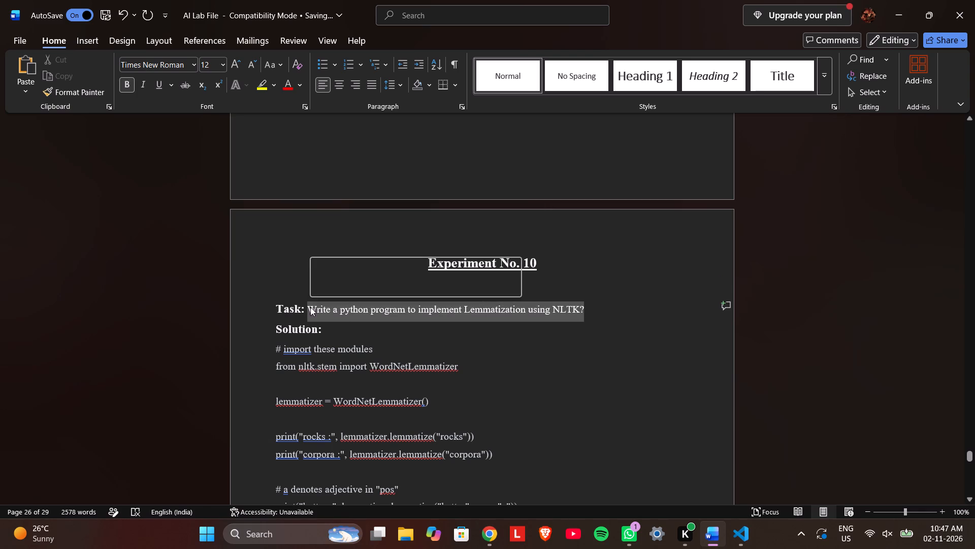
pyautogui.click(321, 285)
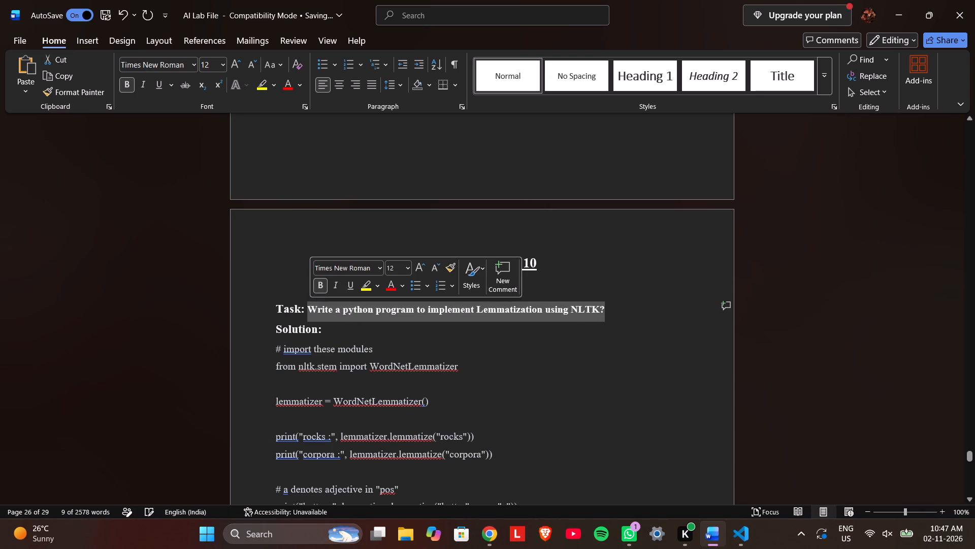
# Make the Experiment No. 11 task sentence about Text Classification using NLTK bold.
pyautogui.scroll(-6, 388, 369)
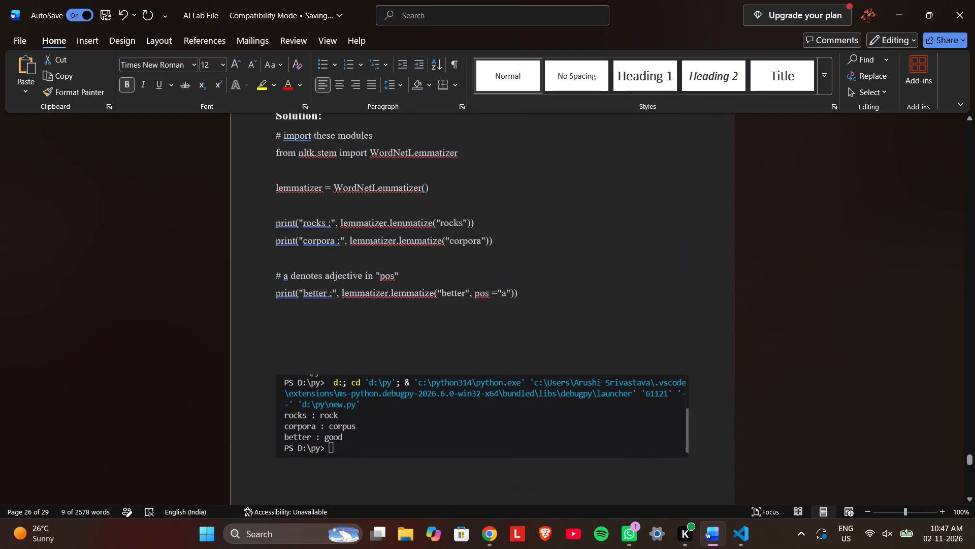
pyautogui.scroll(-1, 388, 369)
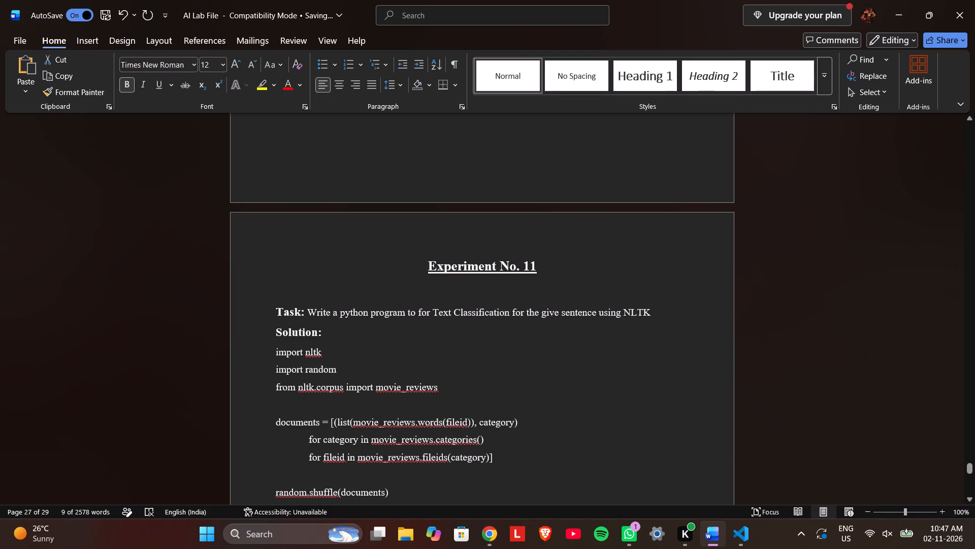
pyautogui.click(652, 315)
pyautogui.moveTo(652, 315); pyautogui.dragTo(313, 308)
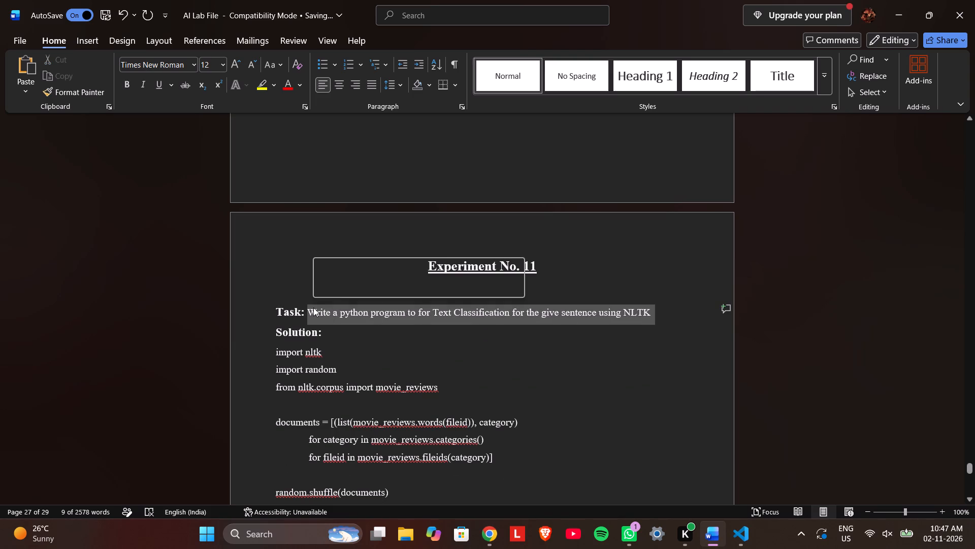
pyautogui.click(322, 290)
# Make the Depth First Search Traversal question under the "Some extra programs:" heading bold.
pyautogui.scroll(-1, 365, 370)
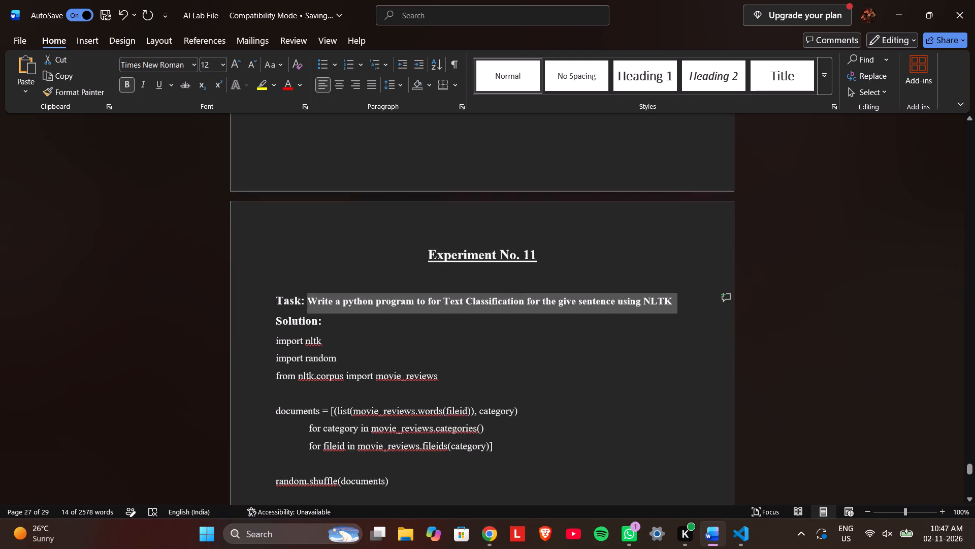
pyautogui.scroll(-3, 365, 370)
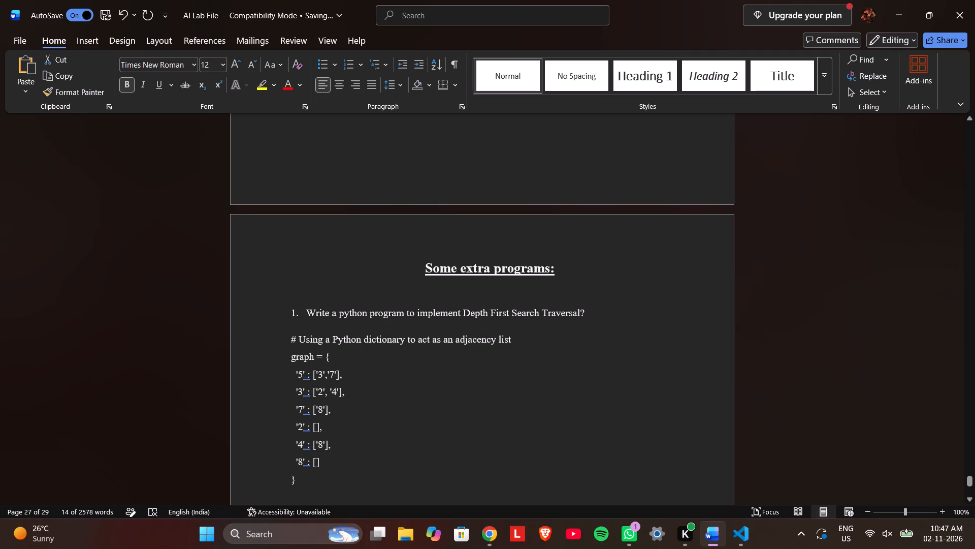
pyautogui.moveTo(587, 311); pyautogui.dragTo(305, 312)
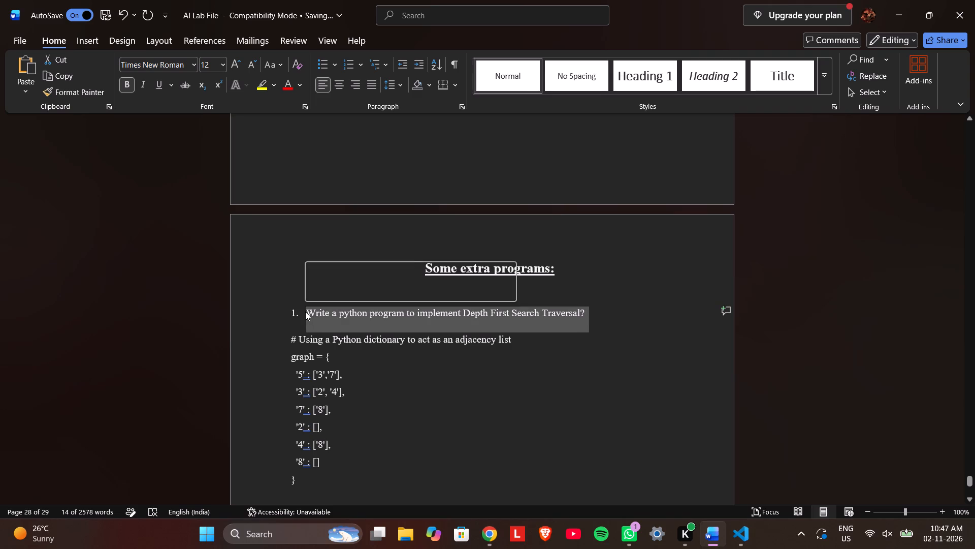
pyautogui.click(316, 288)
# Insert a blank line between the Depth First Search driver code and its output screenshot.
pyautogui.scroll(-1, 396, 372)
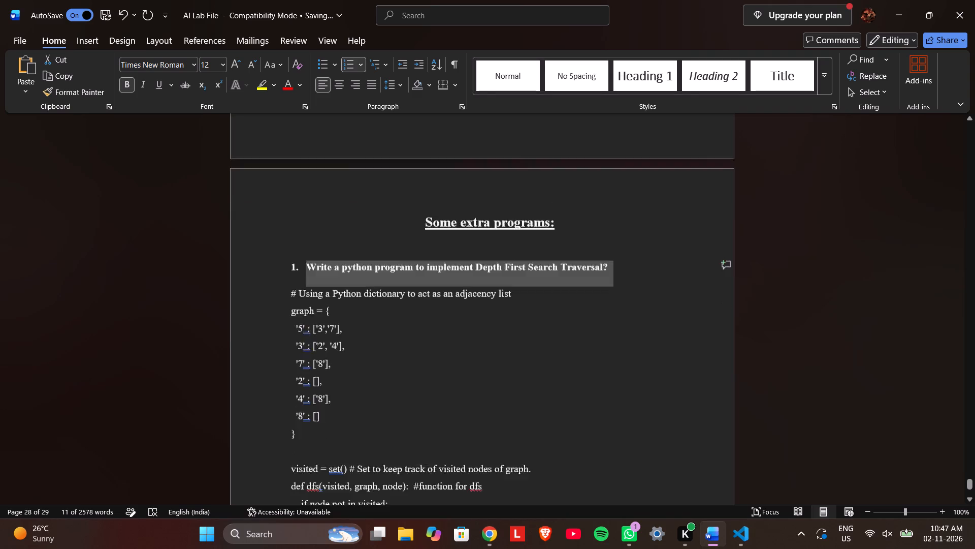
pyautogui.scroll(-2, 396, 372)
pyautogui.scroll(-1, 453, 335)
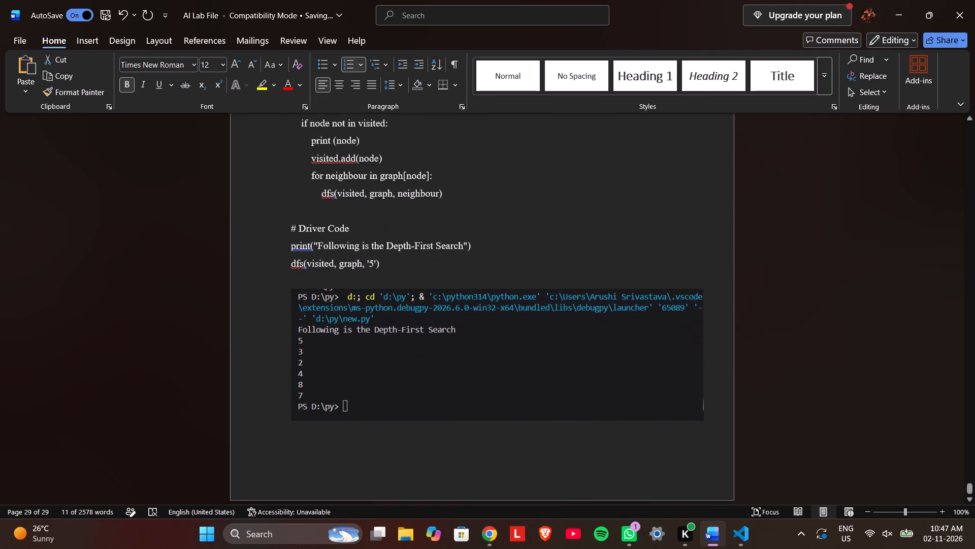
pyautogui.scroll(-1, 453, 335)
pyautogui.click(436, 276)
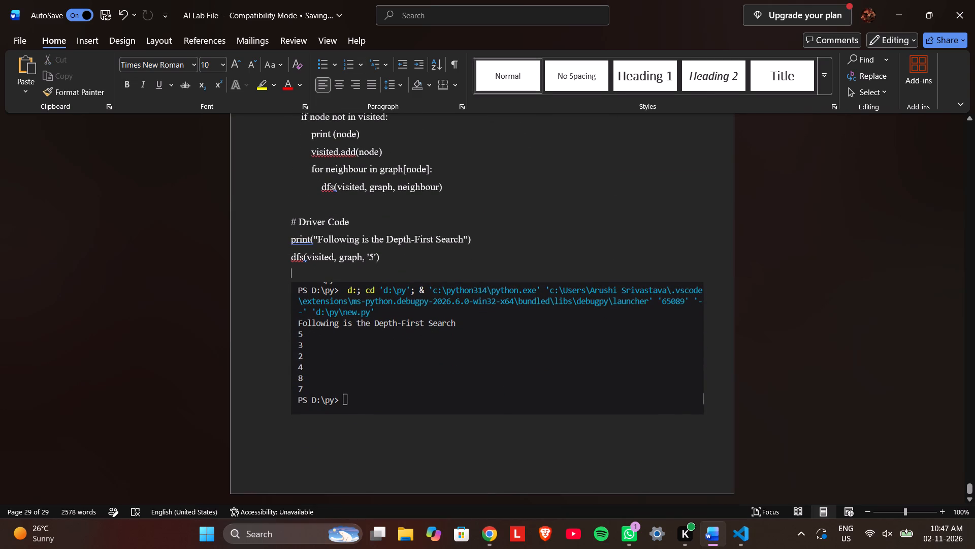
pyautogui.press('Return')
pyautogui.scroll(1, 436, 276)
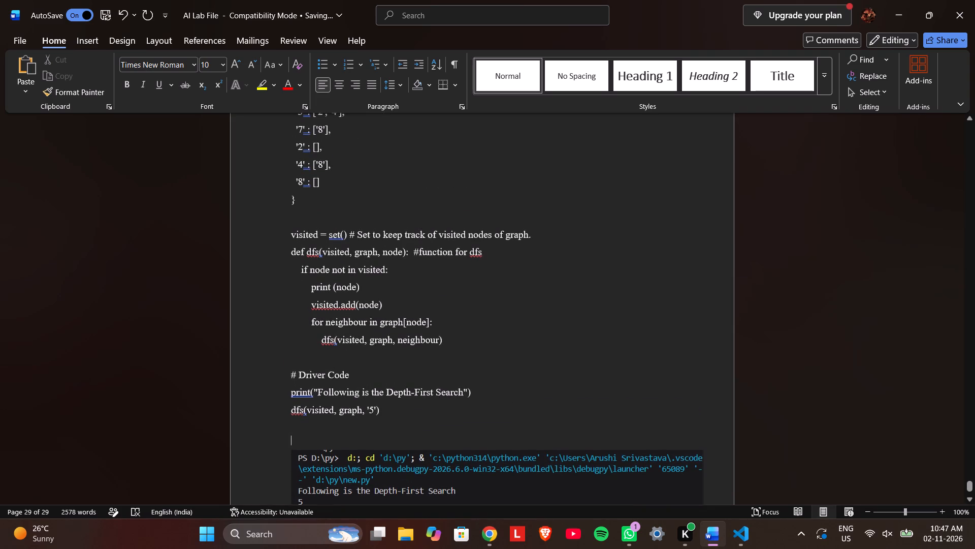
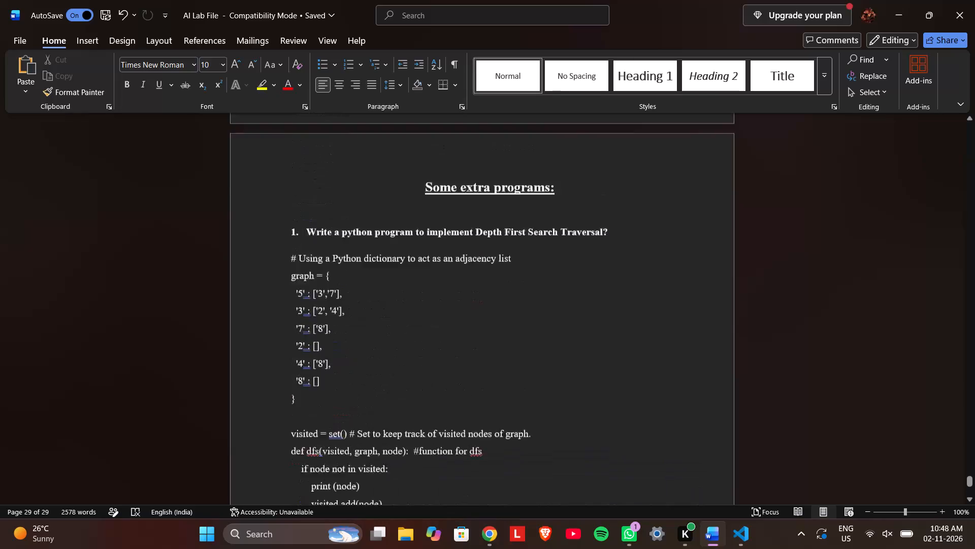
# Capitalise the words in the extra programs heading so it reads "Some Extra Programs:".
pyautogui.scroll(1, 513, 277)
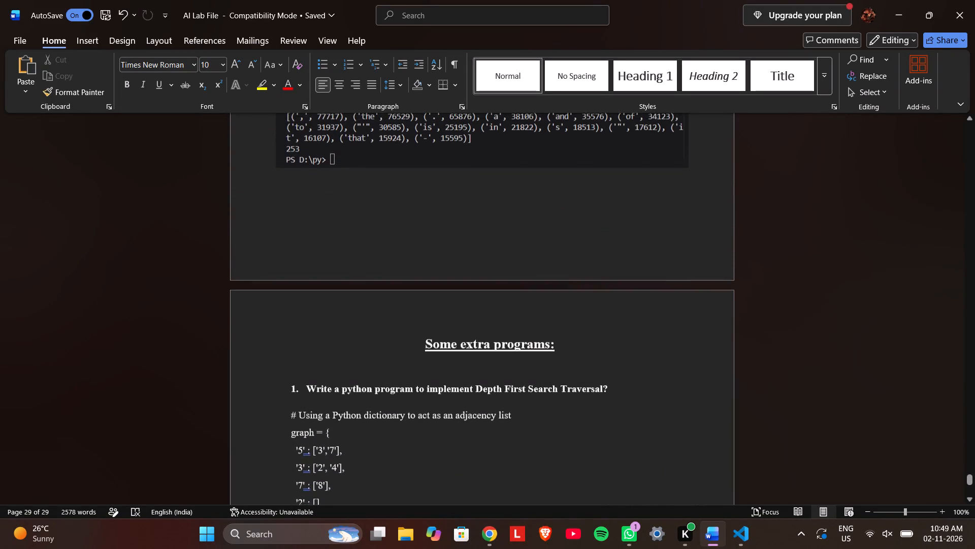
pyautogui.scroll(1, 513, 277)
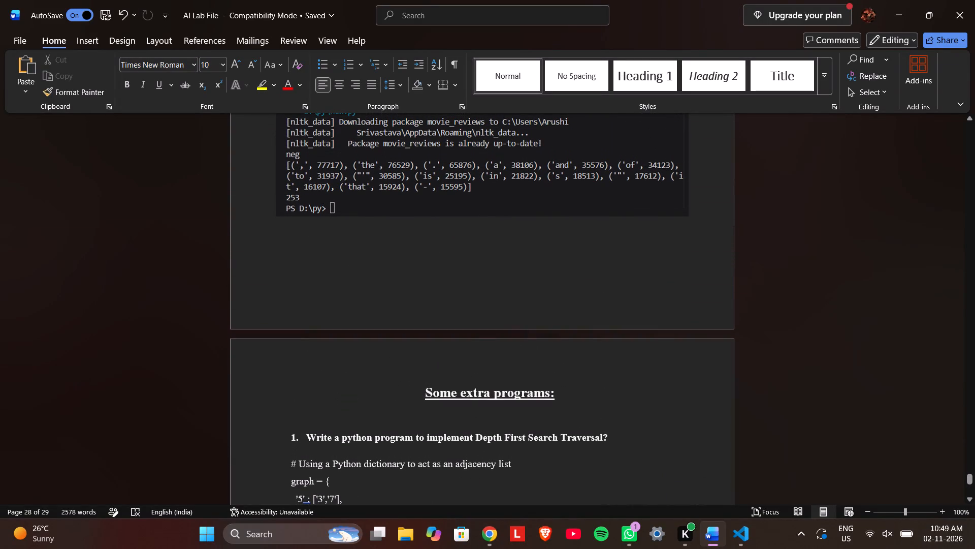
pyautogui.click(466, 392)
pyautogui.press('BackSpace')
pyautogui.hotkey('shift', 'e')
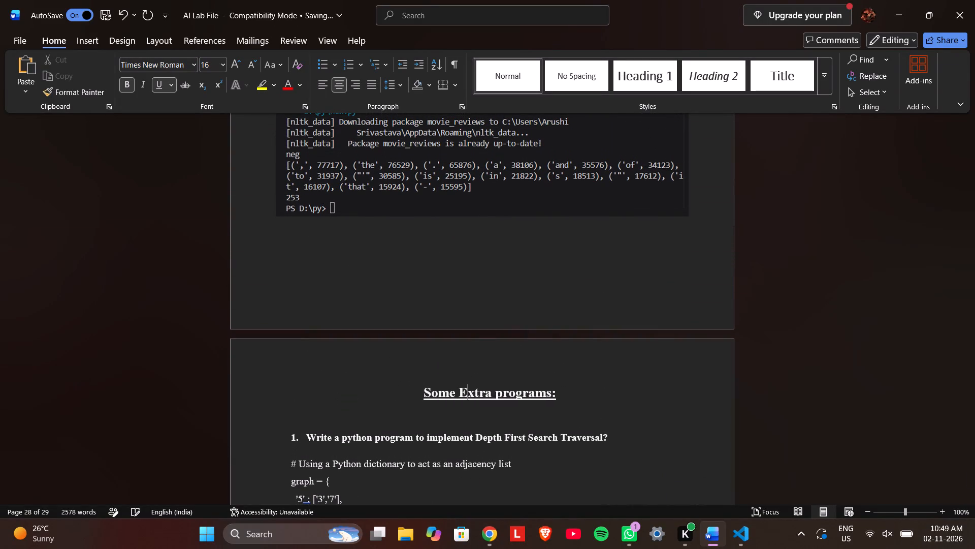
pyautogui.click(504, 395)
pyautogui.press('BackSpace')
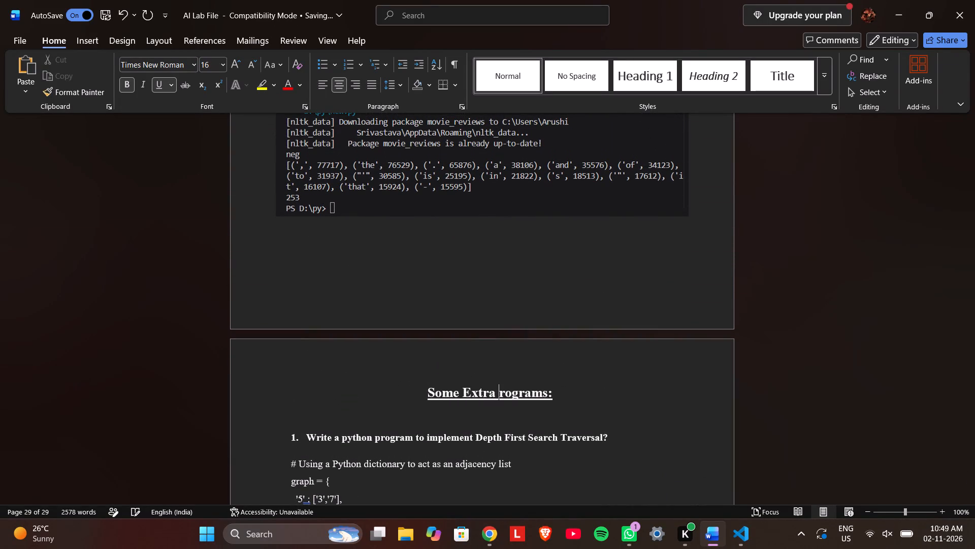
pyautogui.hotkey('shift', 'p')
# Stretch the Experiment No. 10 lemmatization output screenshot downward to make it taller.
pyautogui.scroll(4, 504, 395)
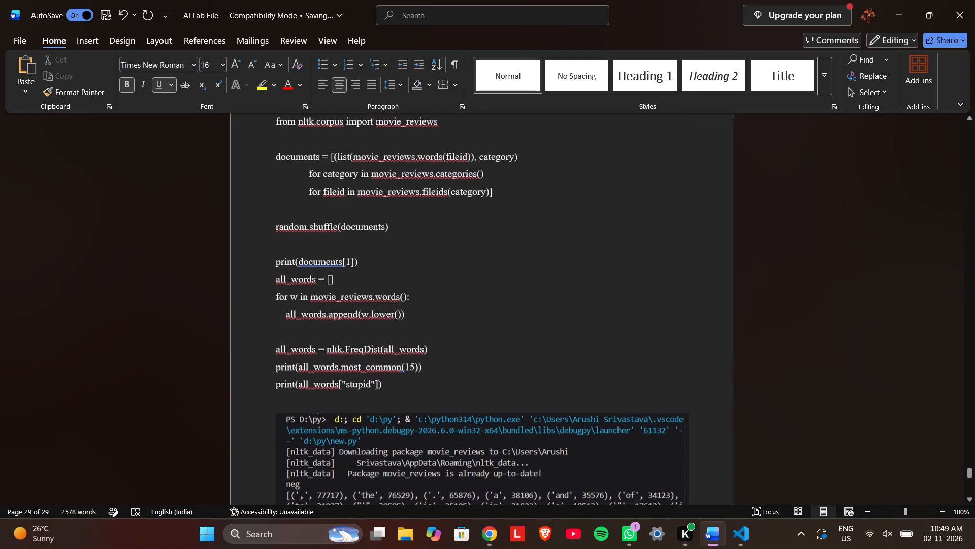
pyautogui.scroll(4, 504, 395)
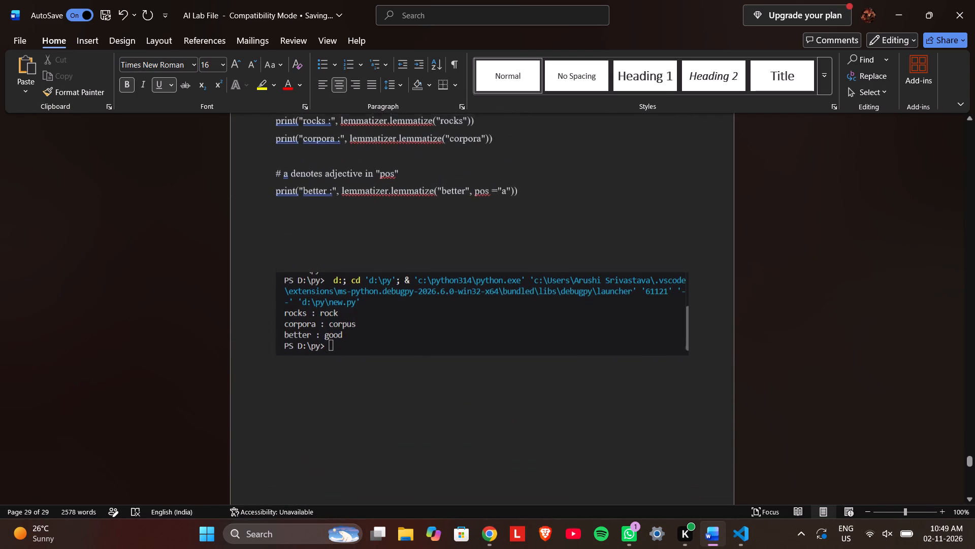
pyautogui.scroll(1, 504, 395)
pyautogui.click(501, 344)
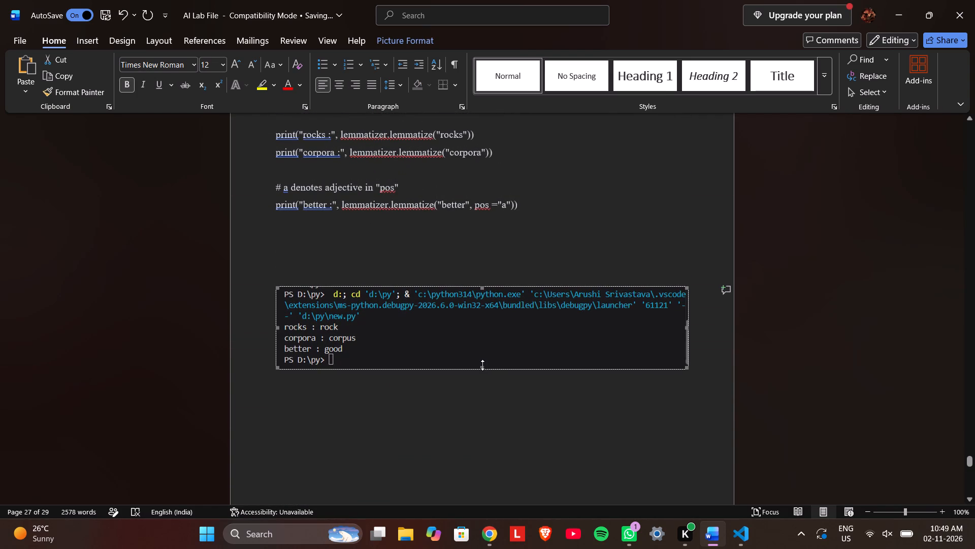
pyautogui.moveTo(482, 365); pyautogui.dragTo(482, 408)
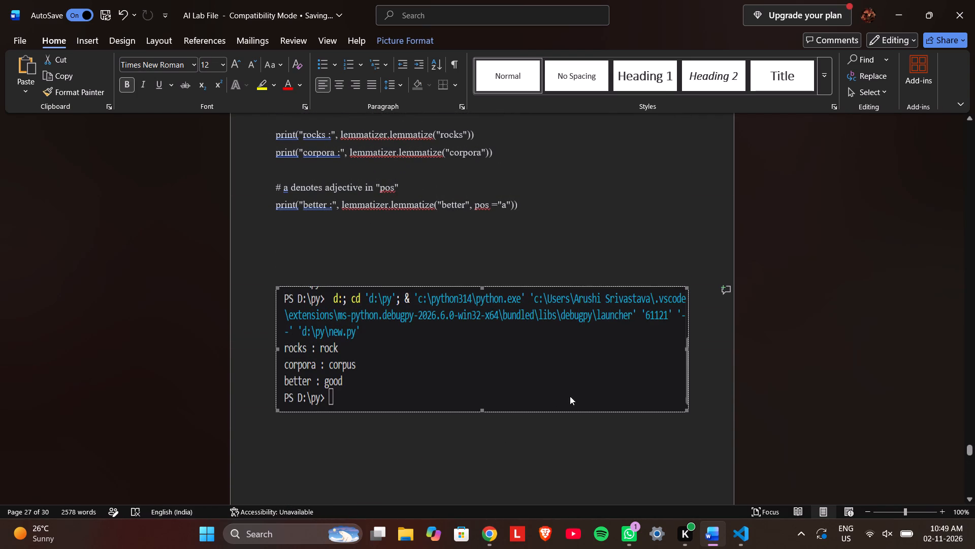
# Stretch the Experiment No. 9 part-of-speech tagging output screenshot slightly downward to make it taller.
pyautogui.scroll(-1, 486, 406)
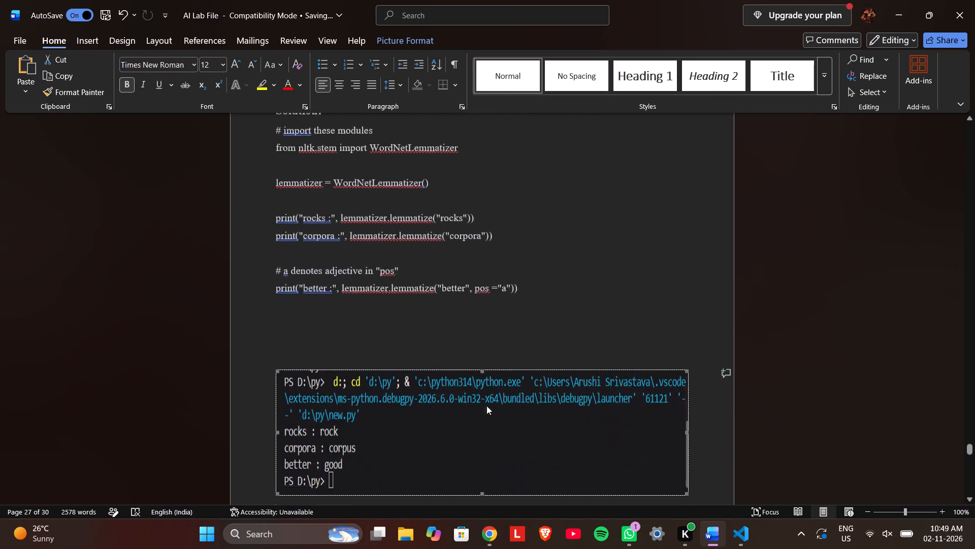
pyautogui.scroll(-1, 486, 406)
pyautogui.scroll(4, 486, 406)
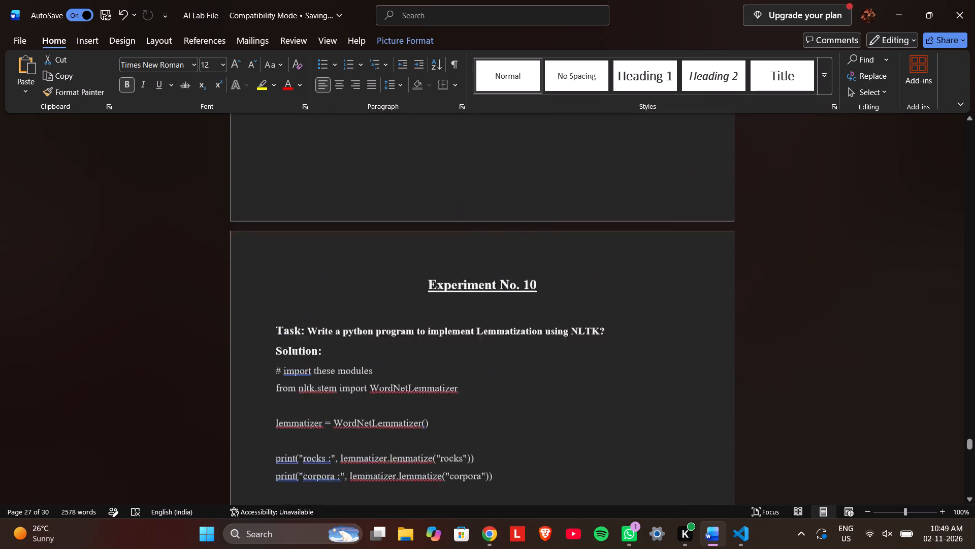
pyautogui.scroll(5, 486, 406)
pyautogui.click(486, 406)
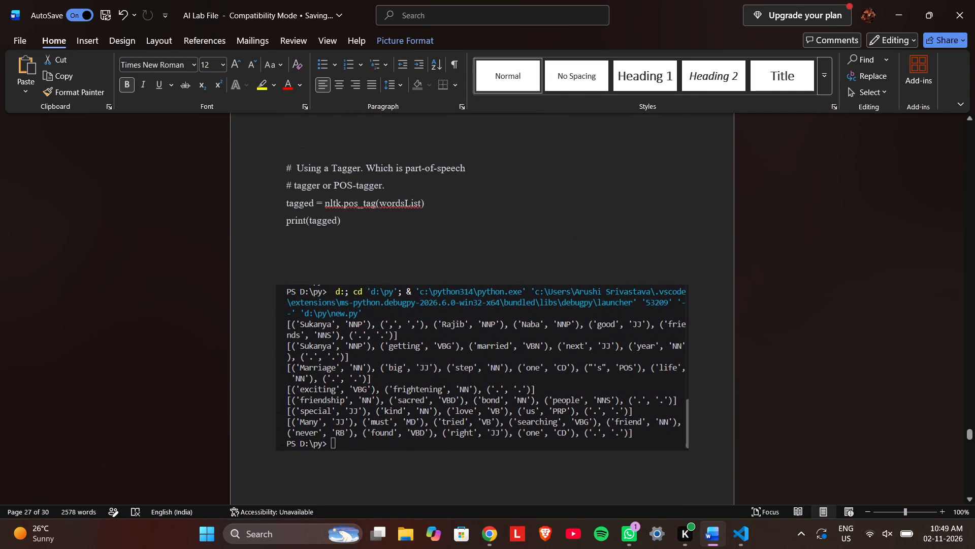
pyautogui.click(482, 446)
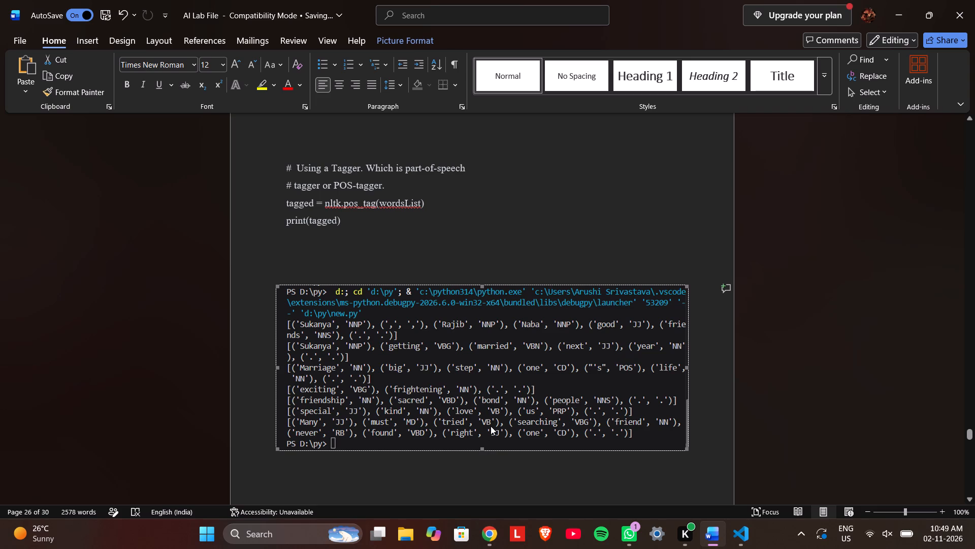
pyautogui.click(491, 426)
pyautogui.moveTo(481, 449); pyautogui.dragTo(482, 469)
# Stretch the Experiment No. 8 stemming output screenshot downward to make it taller.
pyautogui.scroll(3, 482, 469)
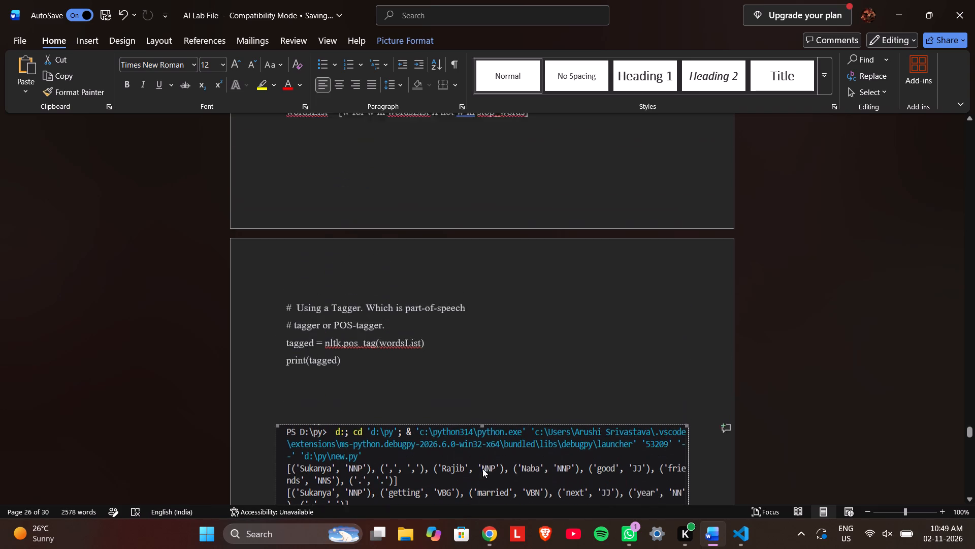
pyautogui.scroll(8, 482, 469)
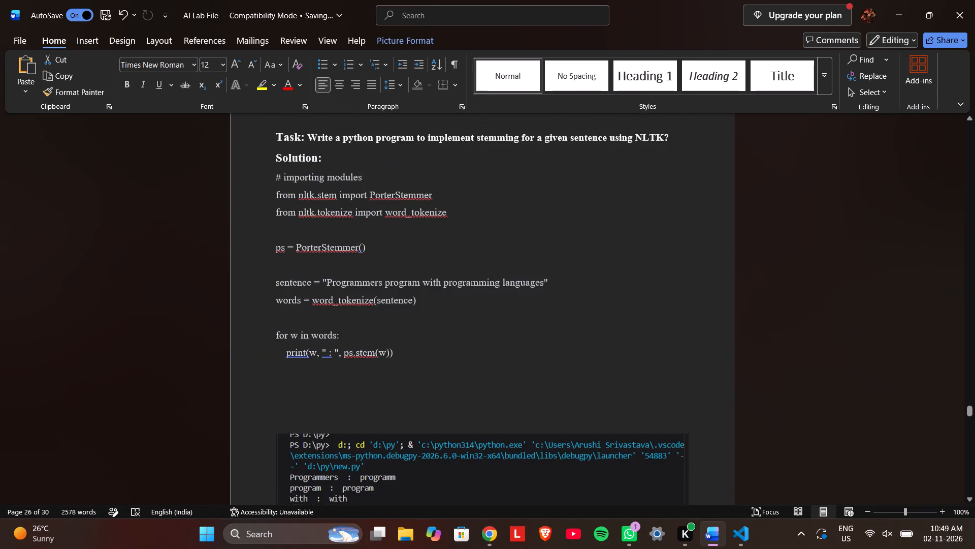
pyautogui.scroll(-1, 482, 469)
pyautogui.click(488, 414)
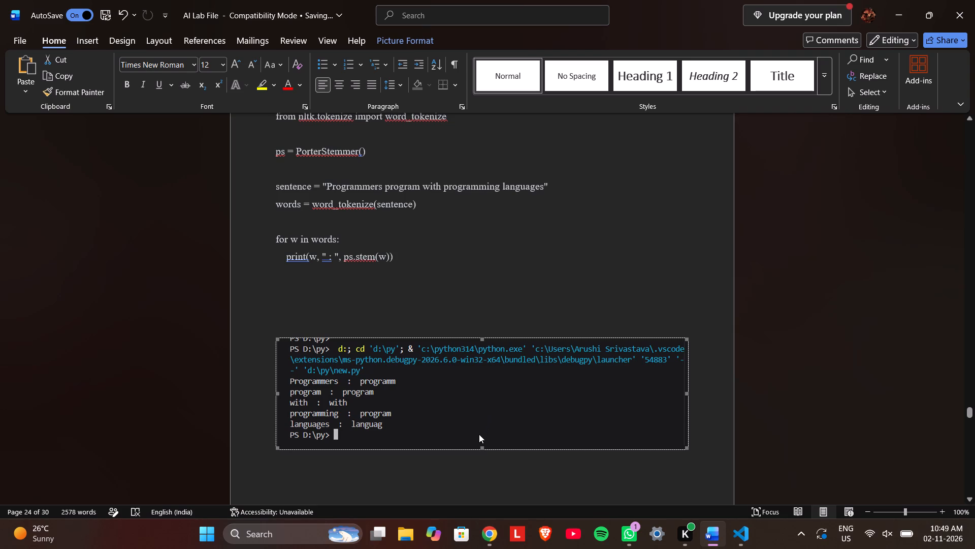
pyautogui.click(482, 444)
pyautogui.moveTo(483, 448); pyautogui.dragTo(484, 468)
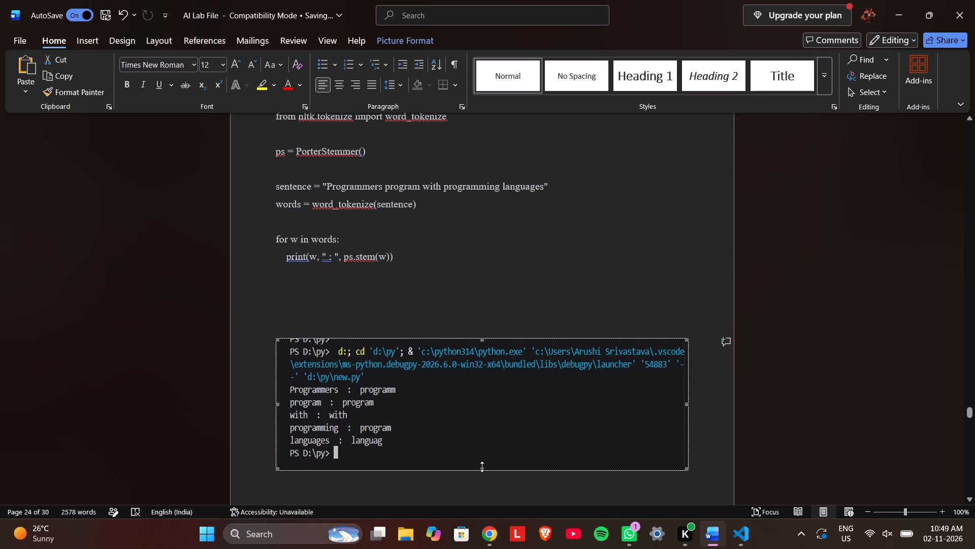
pyautogui.moveTo(482, 467); pyautogui.dragTo(483, 479)
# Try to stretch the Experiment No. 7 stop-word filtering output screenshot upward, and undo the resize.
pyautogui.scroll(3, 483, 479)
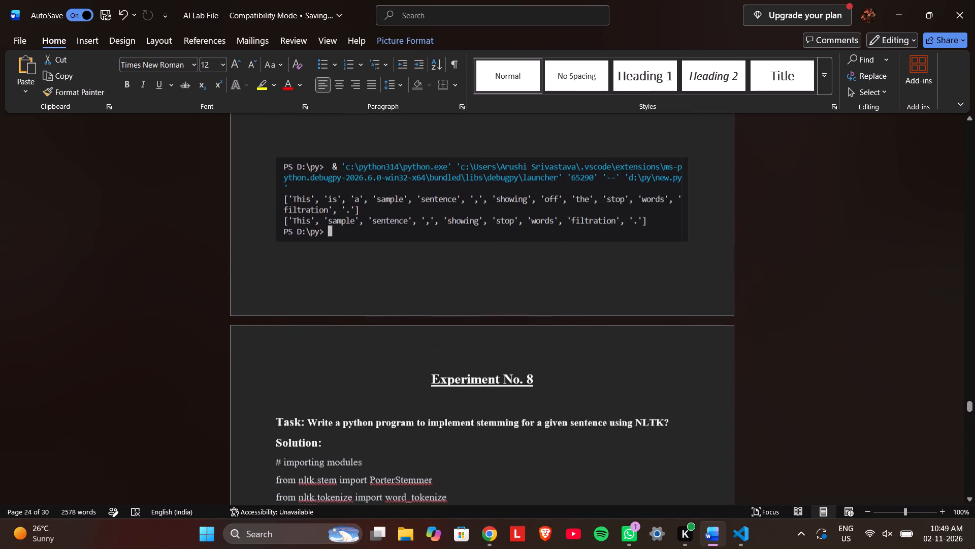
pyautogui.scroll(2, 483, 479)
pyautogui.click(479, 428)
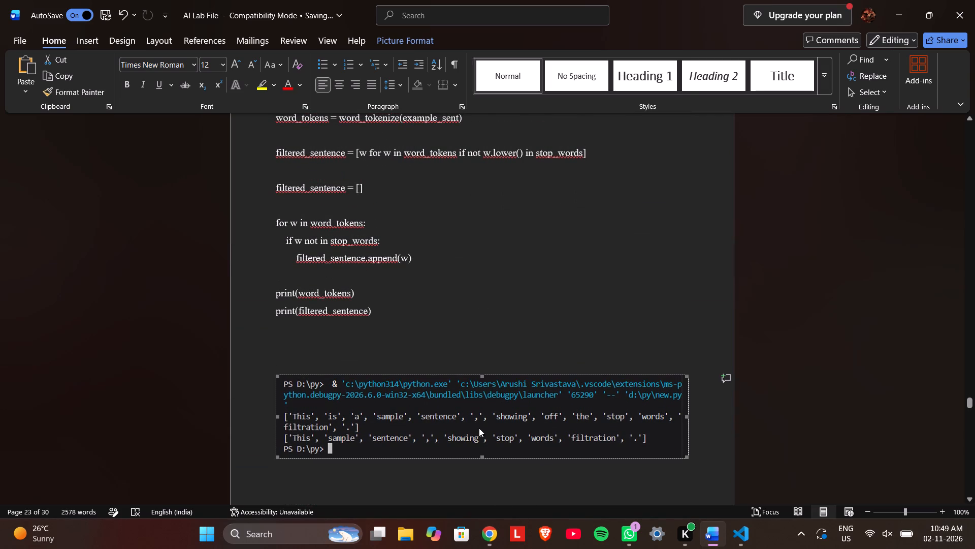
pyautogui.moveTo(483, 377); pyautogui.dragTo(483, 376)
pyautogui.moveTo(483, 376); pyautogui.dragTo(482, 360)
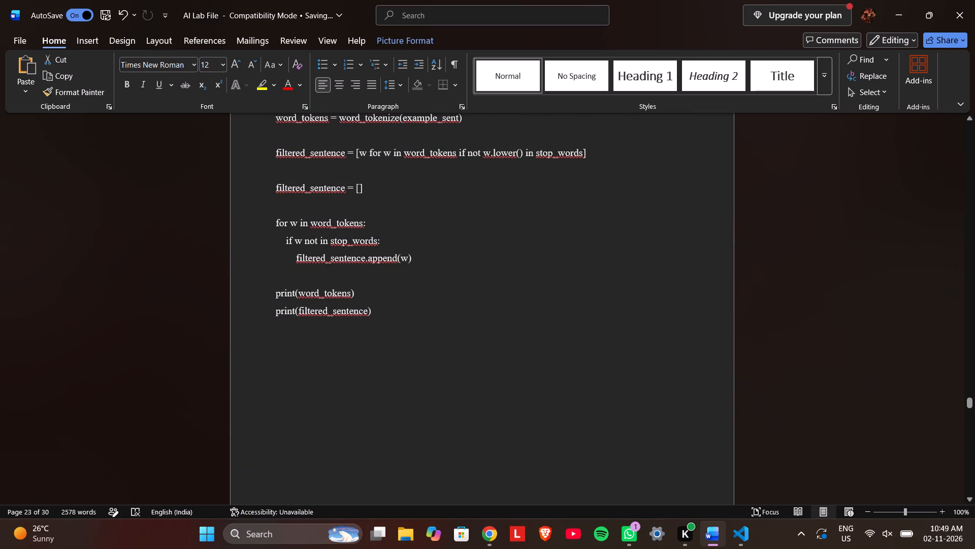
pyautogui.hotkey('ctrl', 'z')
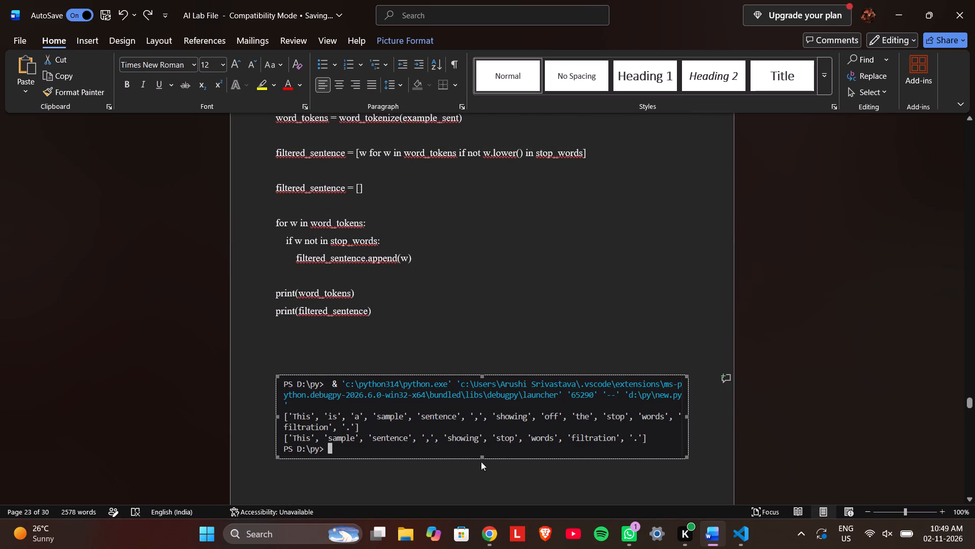
# Delete one blank line above the Experiment No. 7 output screenshot and move the "Experiment No. 8" heading back to the next page.
pyautogui.click(452, 363)
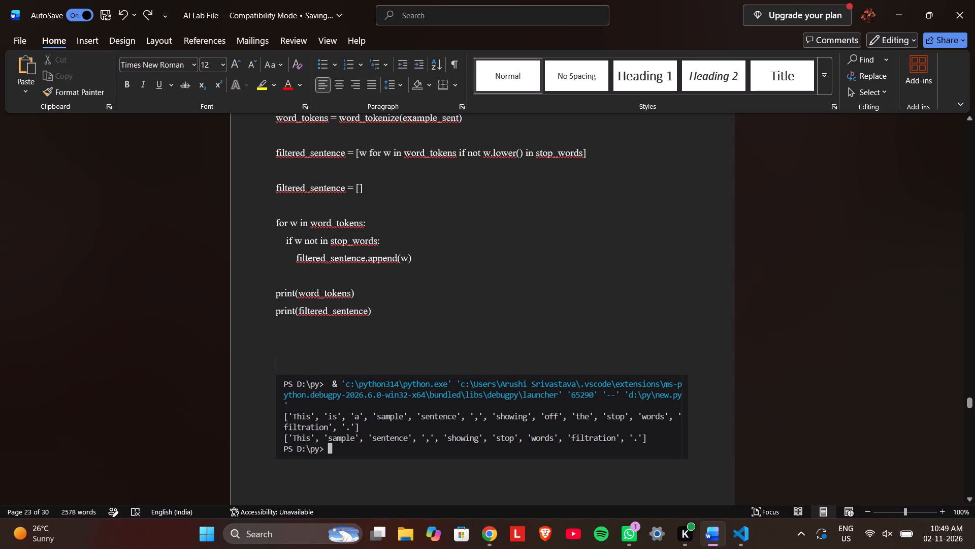
pyautogui.press('BackSpace')
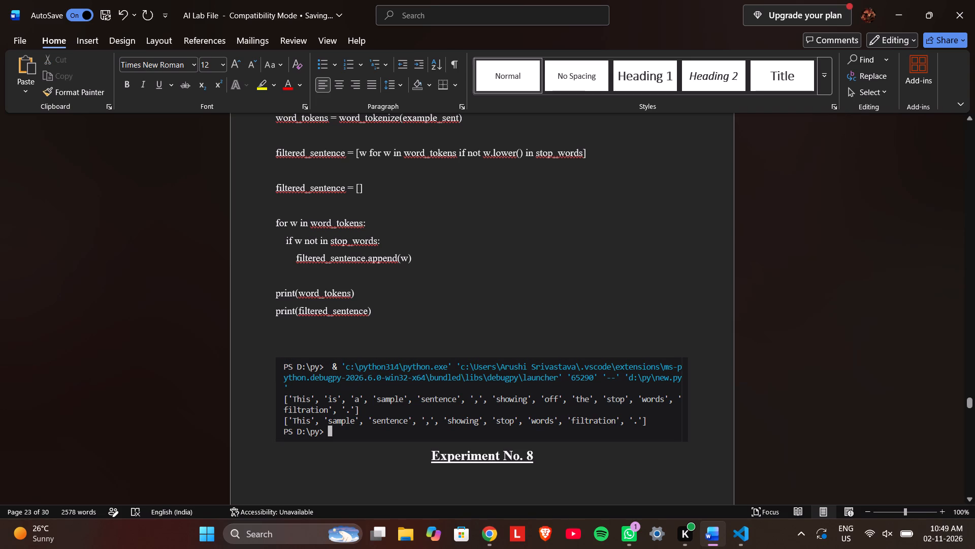
pyautogui.click(435, 457)
pyautogui.press('Return')
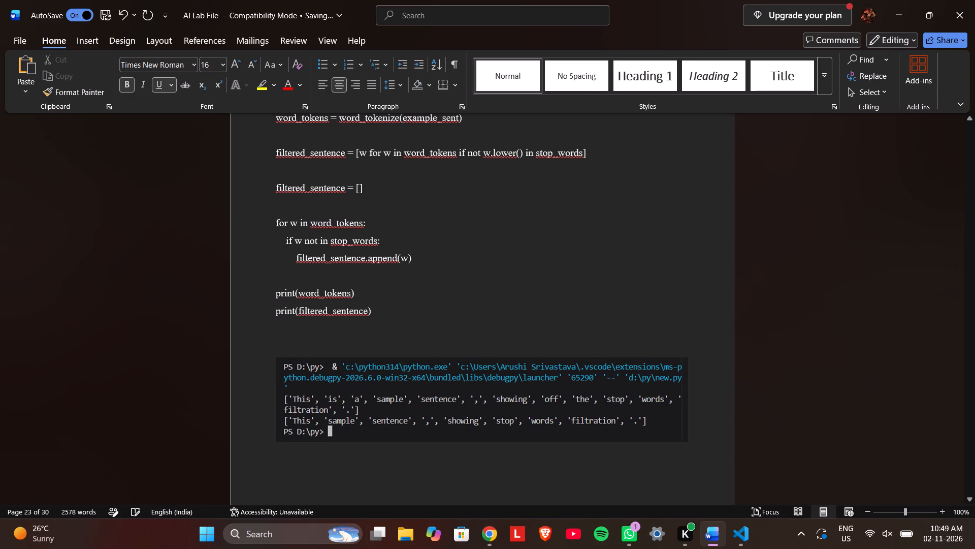
# Review the page layout and spacing from Experiment No. 8 back up to the start of Experiment No. 6.
pyautogui.scroll(1, 546, 462)
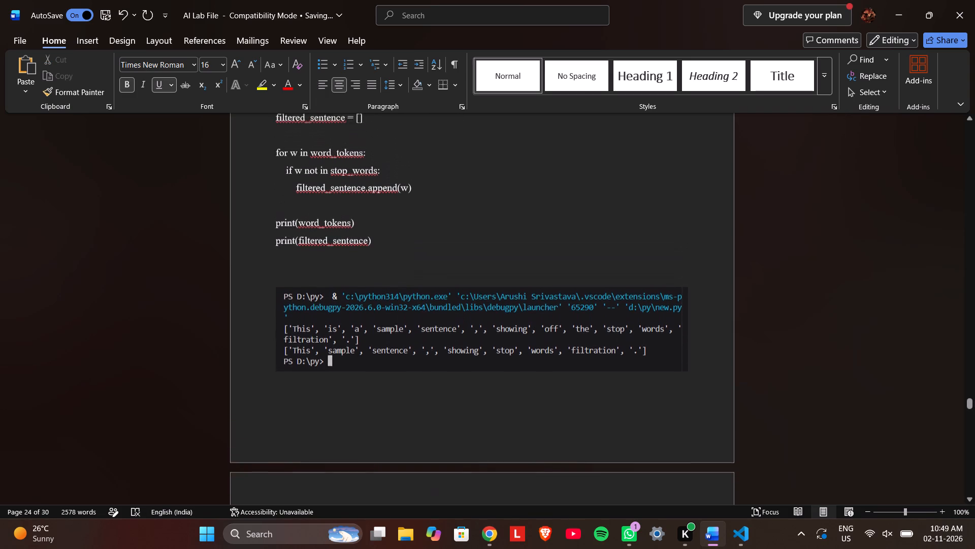
pyautogui.scroll(3, 546, 462)
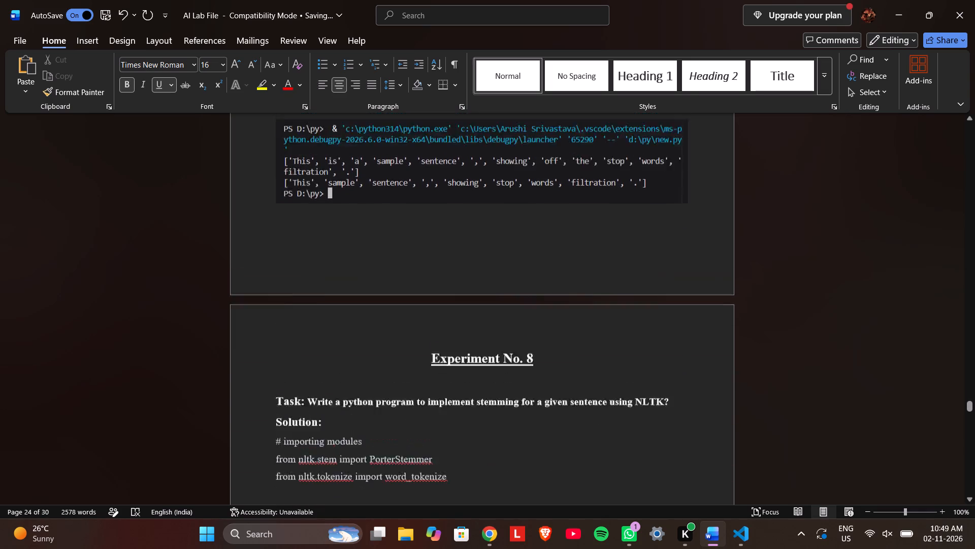
pyautogui.scroll(3, 546, 462)
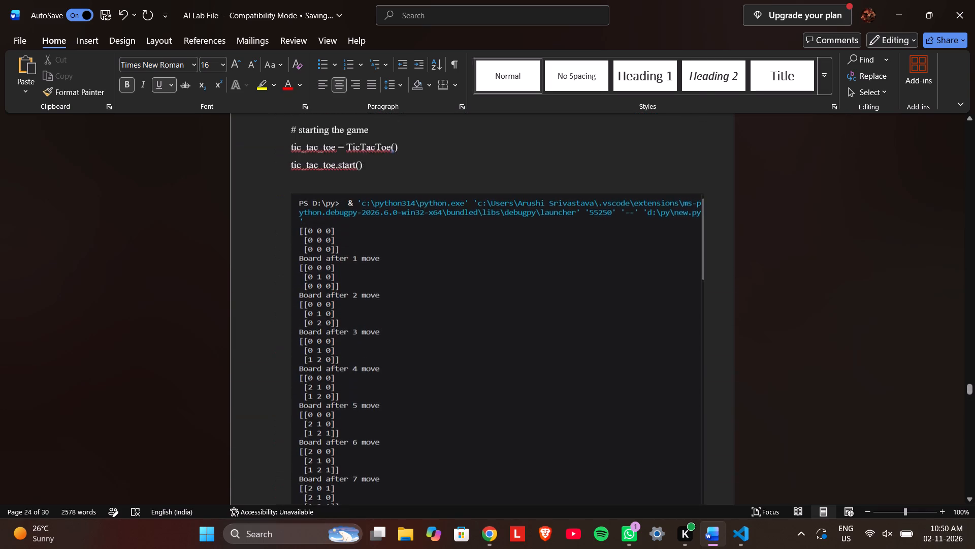
pyautogui.scroll(4, 546, 462)
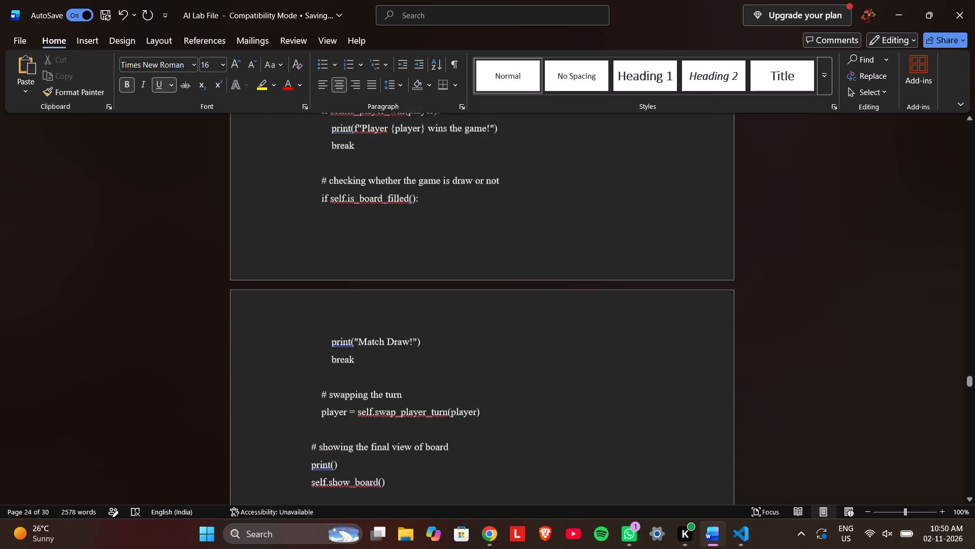
pyautogui.scroll(8, 546, 462)
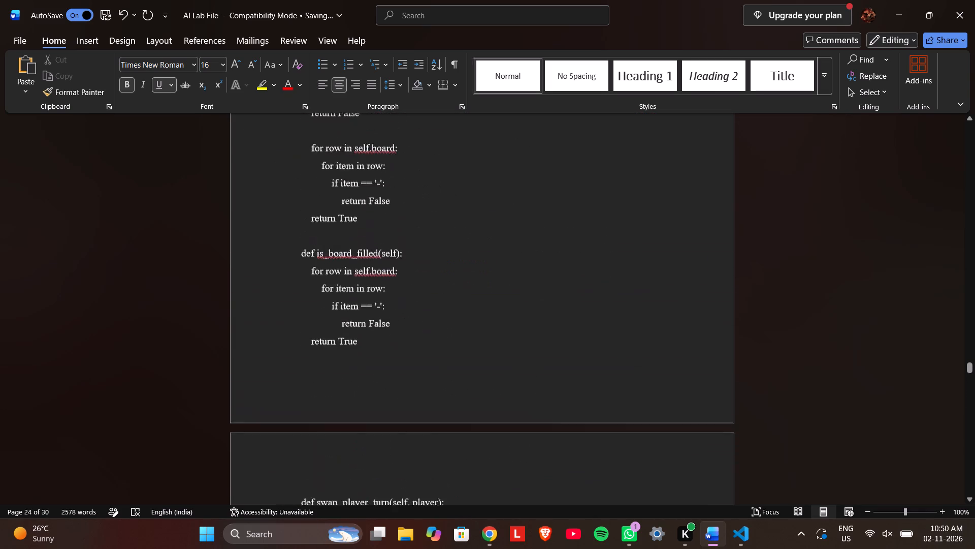
pyautogui.scroll(8, 546, 462)
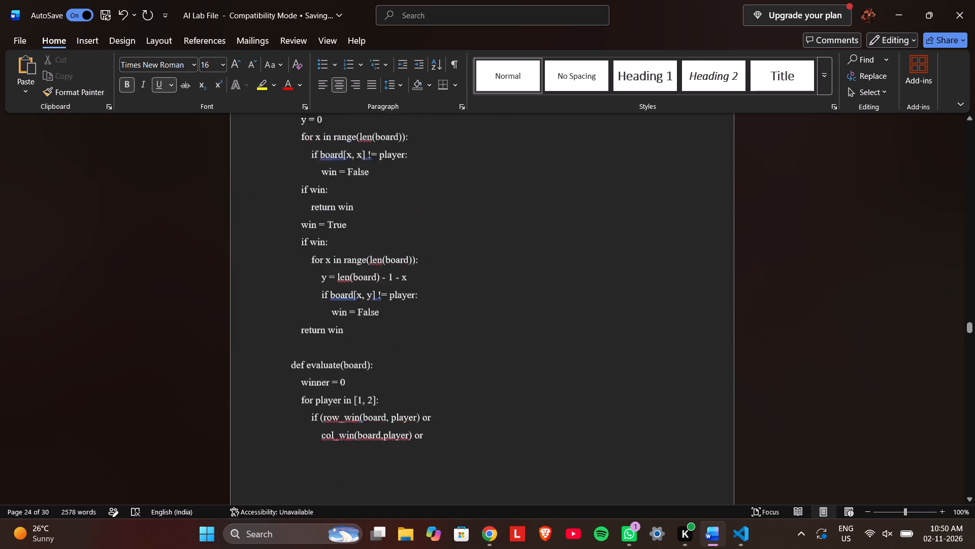
pyautogui.scroll(2, 546, 462)
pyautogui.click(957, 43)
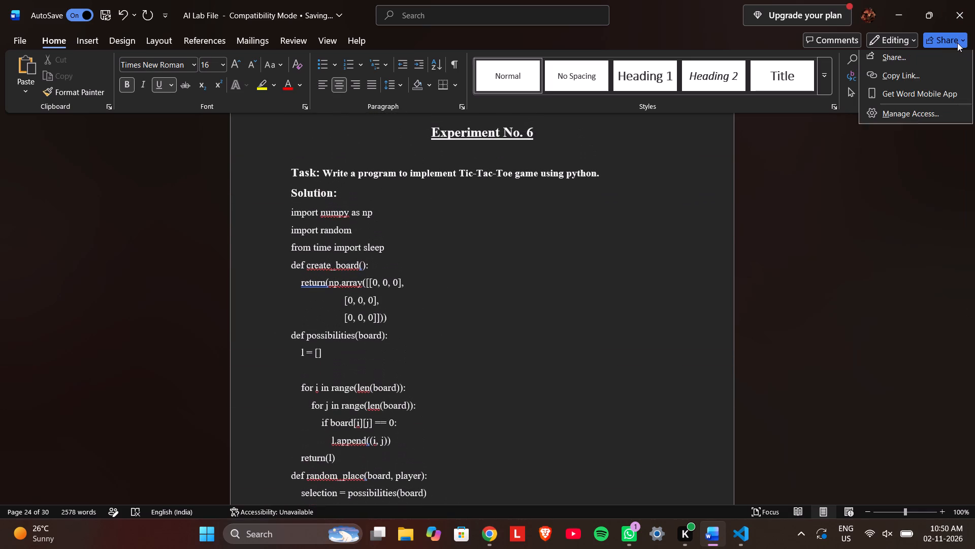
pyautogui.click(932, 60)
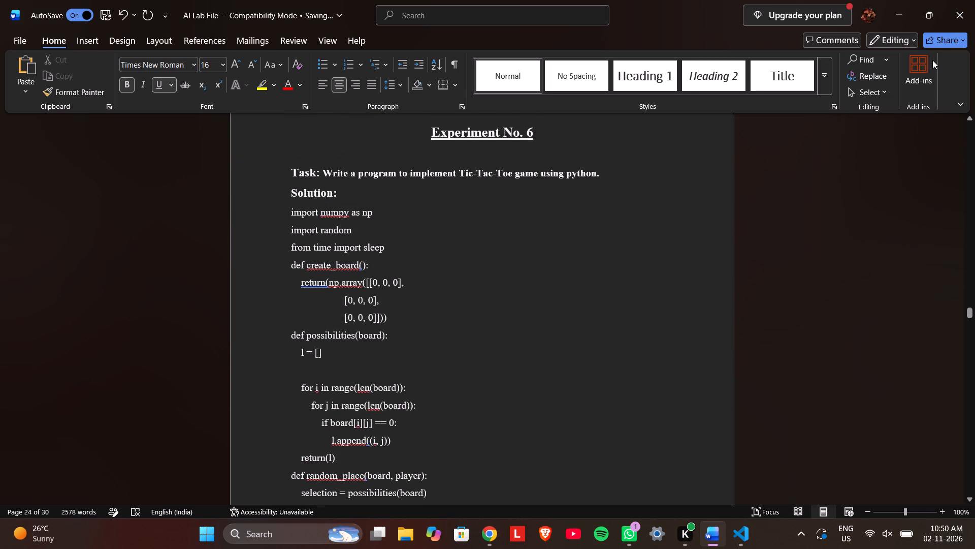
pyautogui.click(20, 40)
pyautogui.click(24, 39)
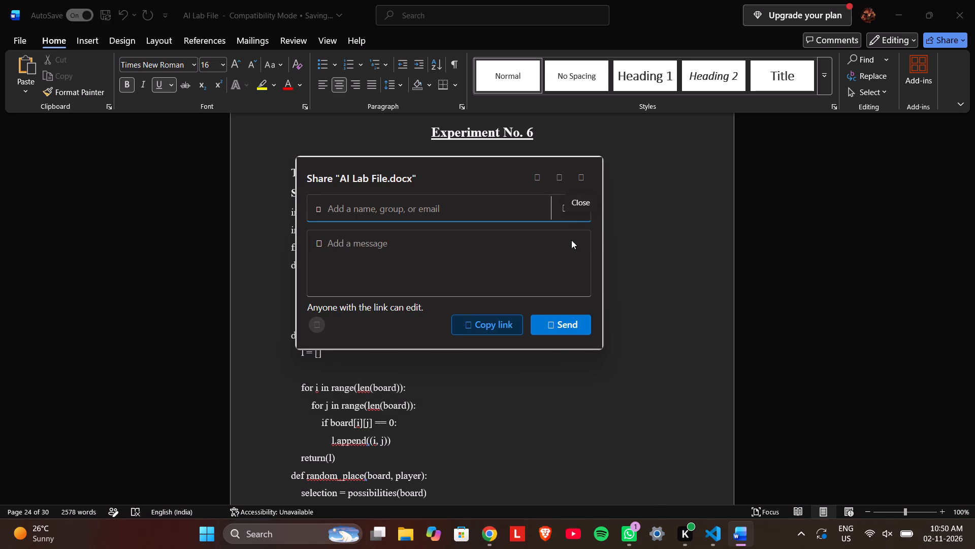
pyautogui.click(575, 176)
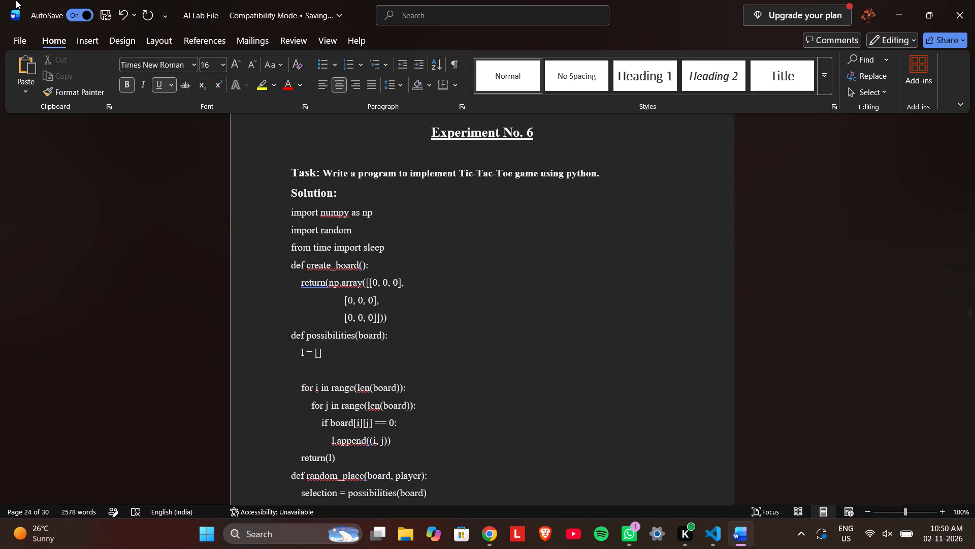
# Start saving a copy of the document and shorten its file name to "AI File" by removing "Lab".
pyautogui.click(20, 38)
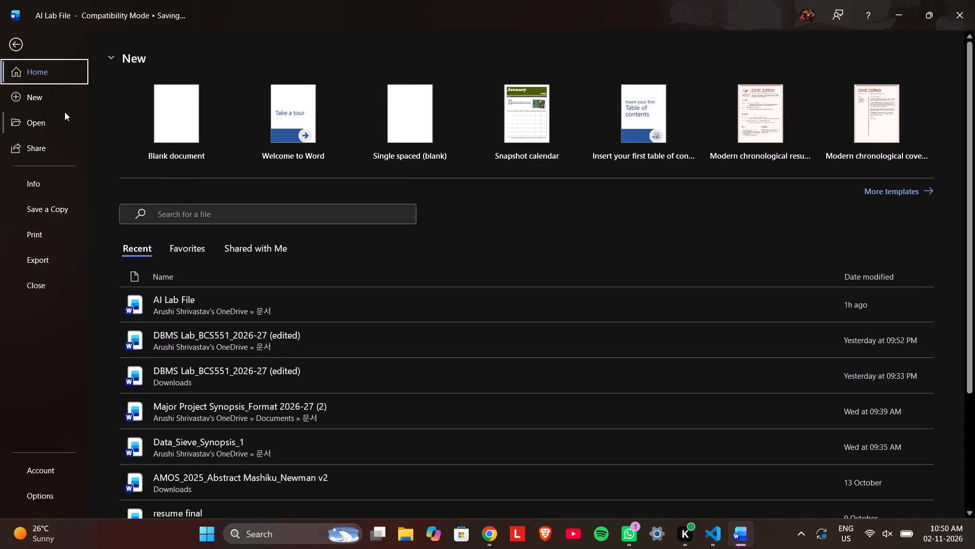
pyautogui.click(57, 206)
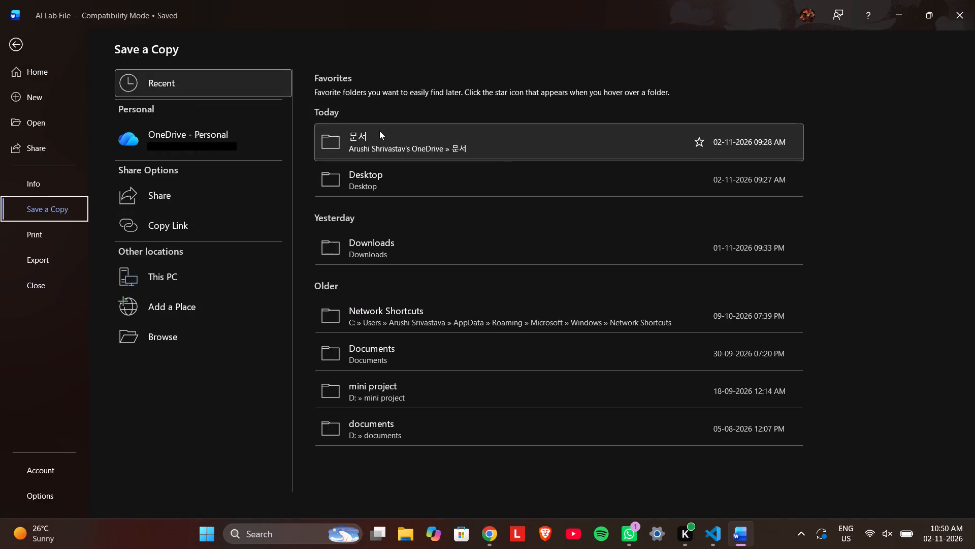
pyautogui.click(379, 131)
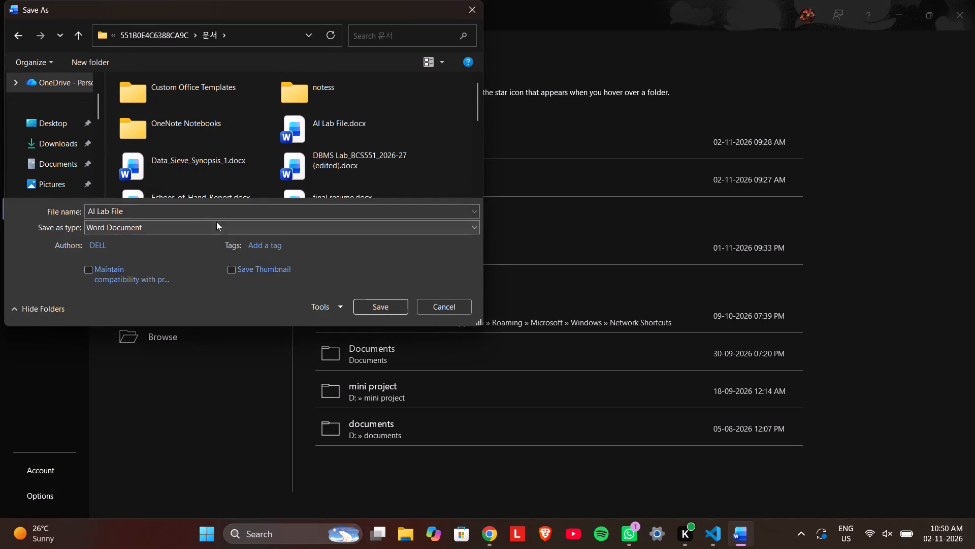
pyautogui.click(109, 211)
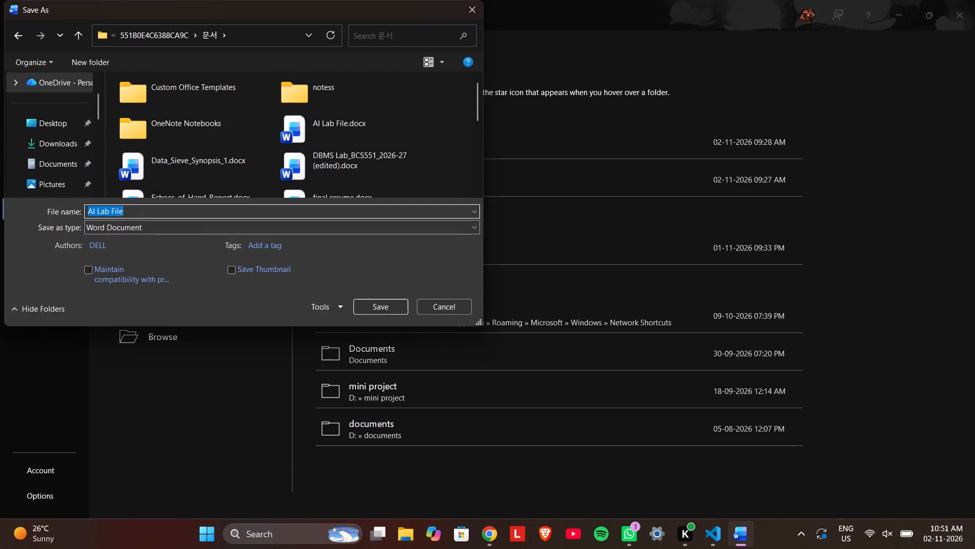
pyautogui.click(107, 210)
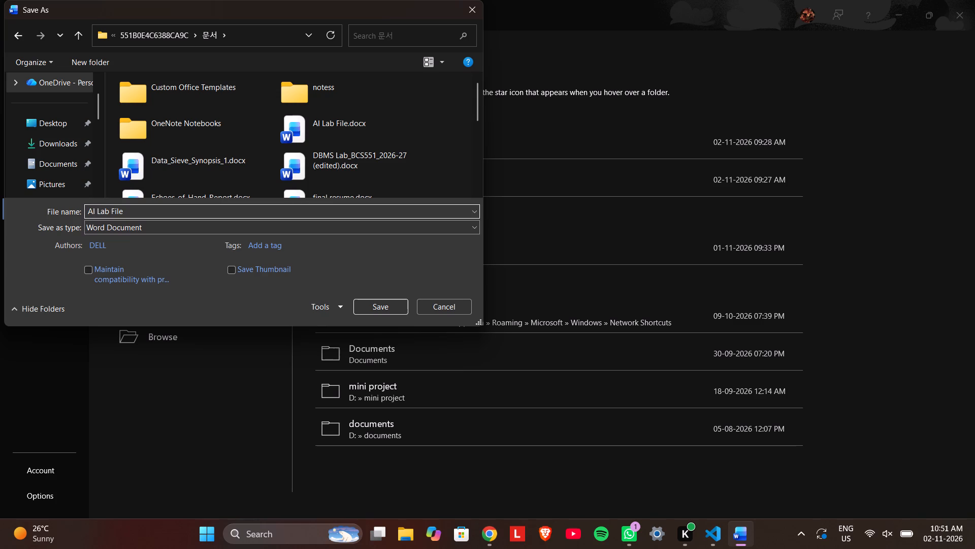
pyautogui.press('Right')
pyautogui.press('BackSpace')
pyautogui.press('BackSpace')
pyautogui.press('BackSpace')
# Set the copy's file type to PDF and save it to the Desktop folder.
pyautogui.click(115, 228)
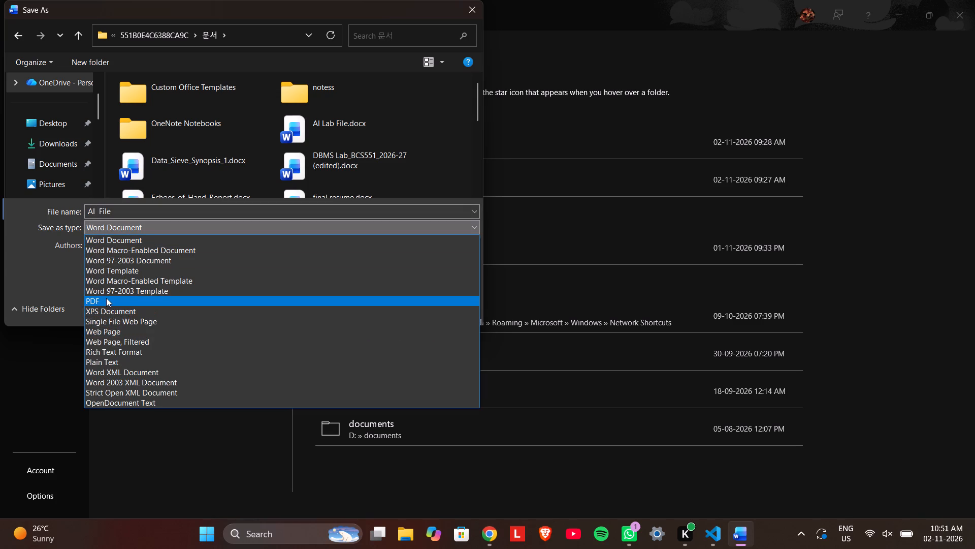
pyautogui.click(106, 298)
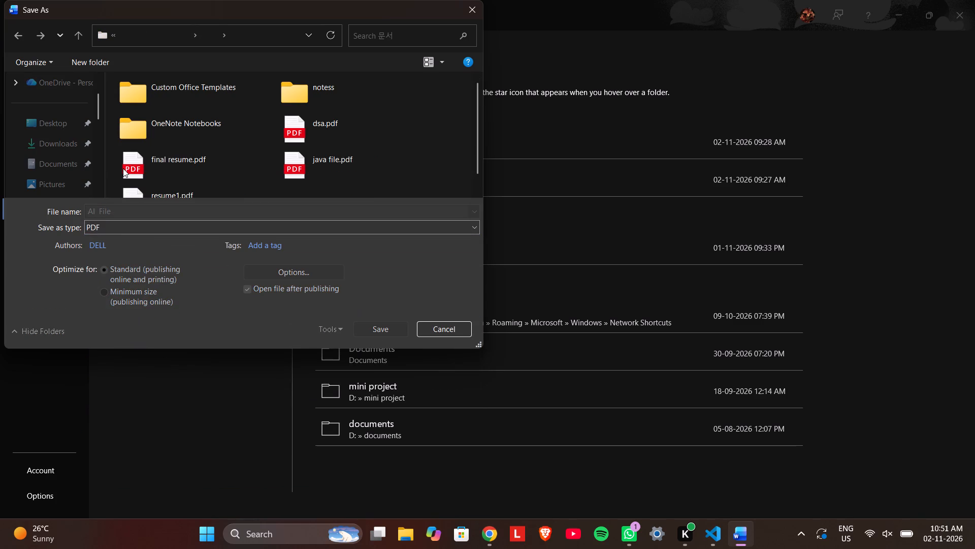
pyautogui.click(55, 121)
pyautogui.scroll(6, 55, 121)
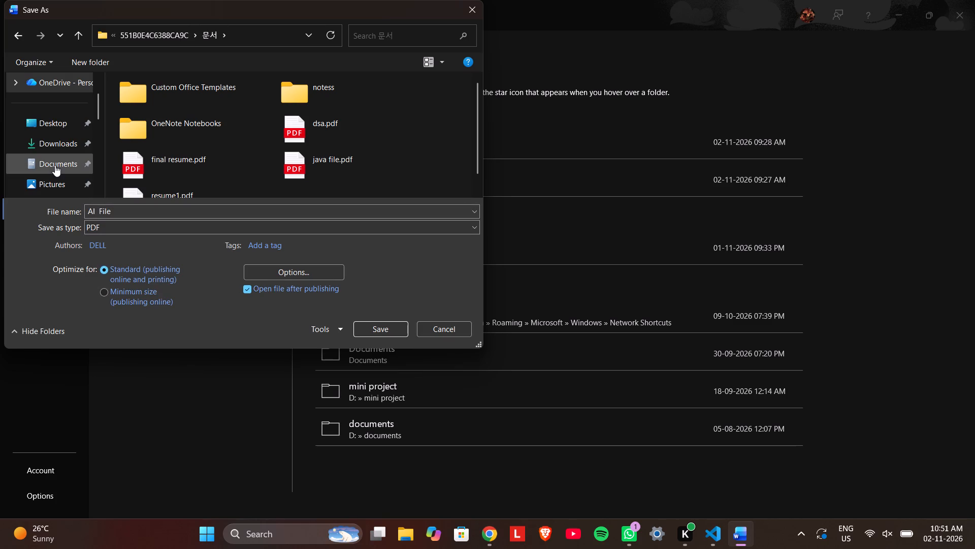
pyautogui.scroll(7, 55, 165)
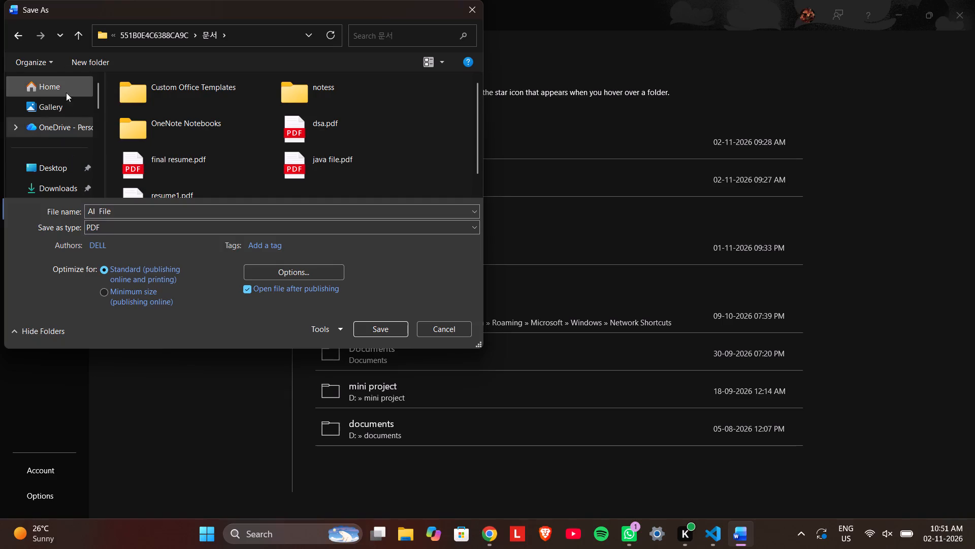
pyautogui.click(66, 171)
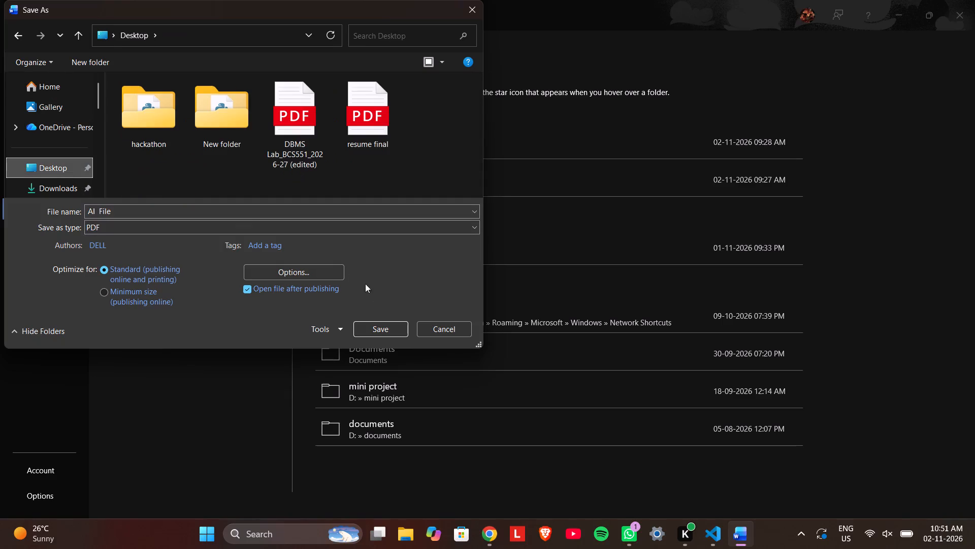
pyautogui.click(385, 334)
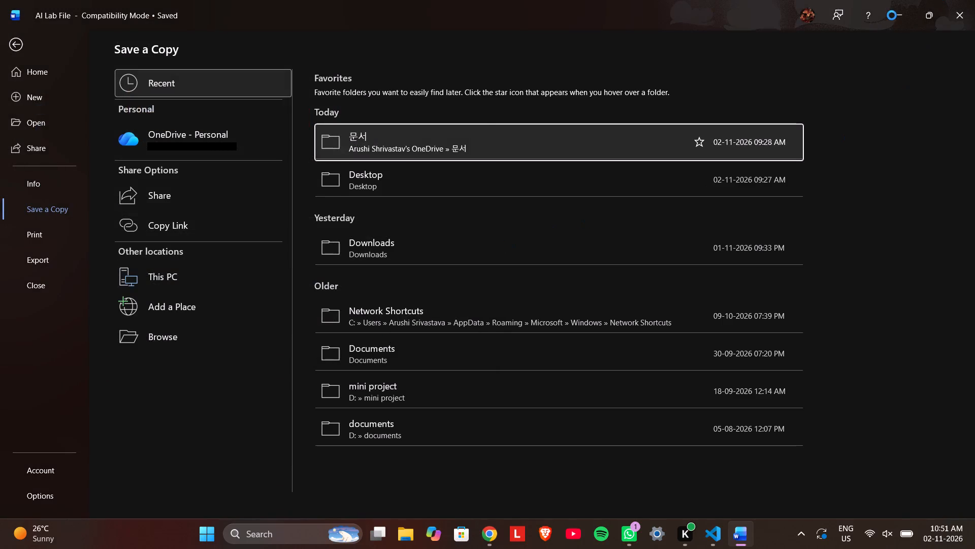
pyautogui.scroll(-2, 563, 351)
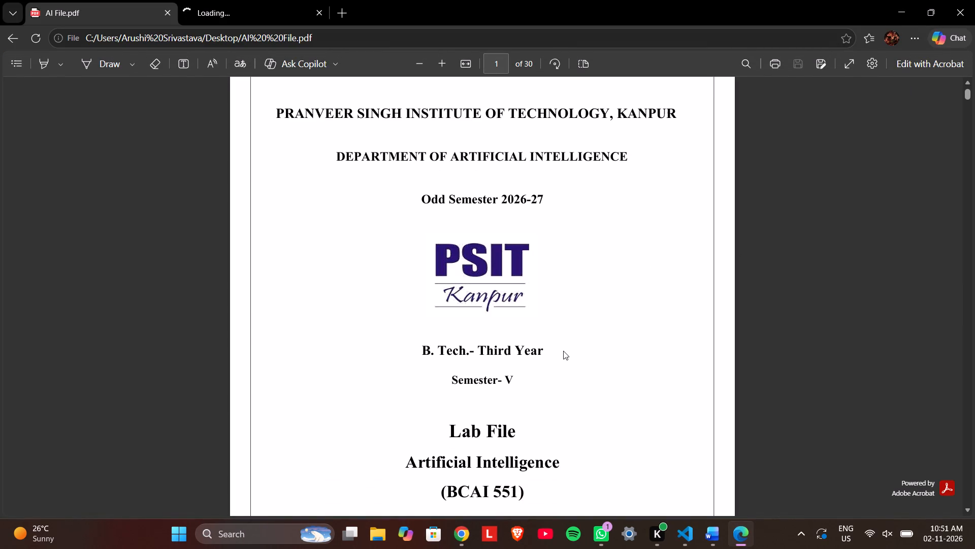
pyautogui.scroll(-6, 563, 351)
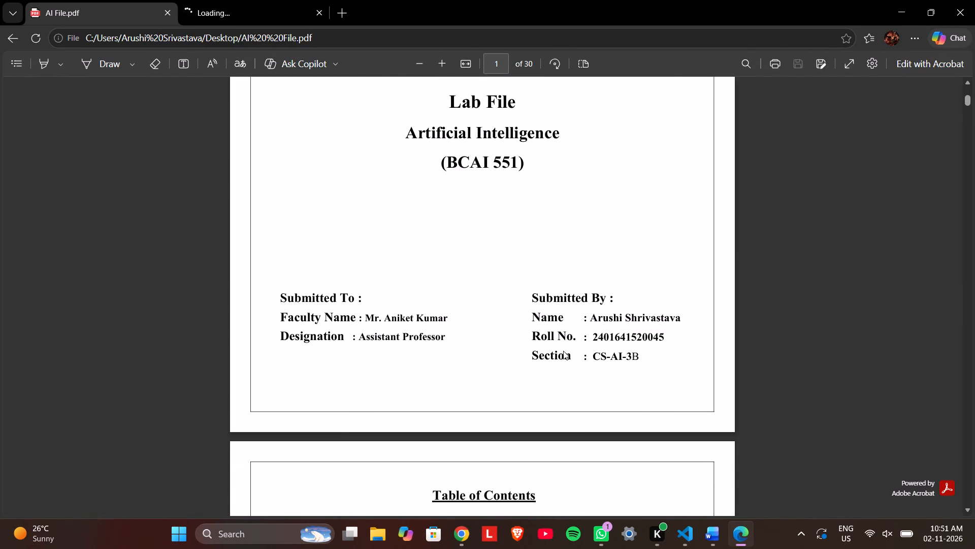
pyautogui.scroll(-6, 563, 351)
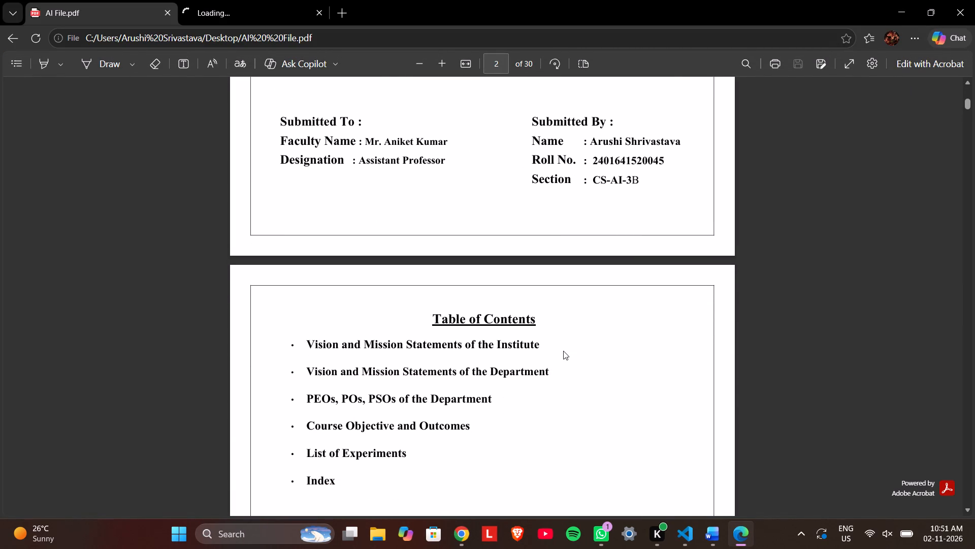
pyautogui.scroll(-7, 563, 351)
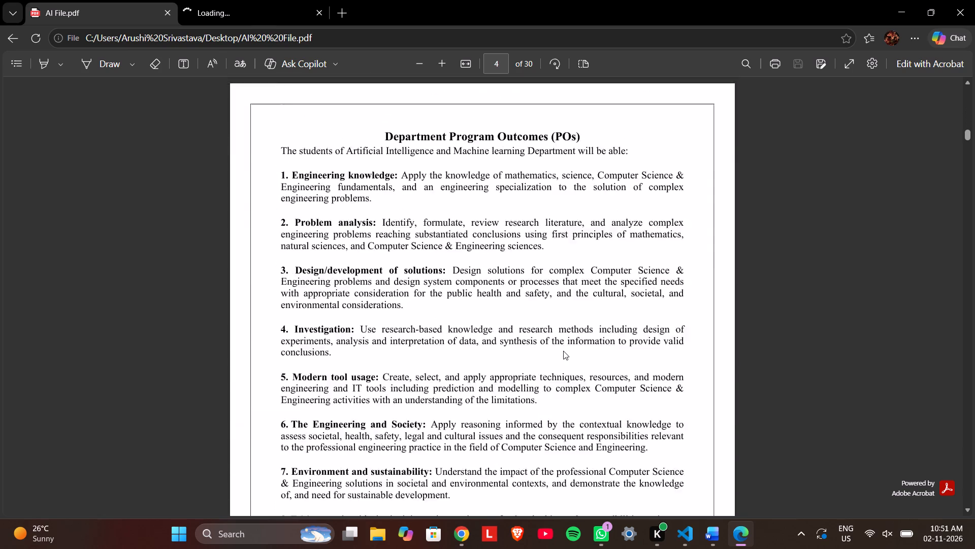
pyautogui.scroll(-7, 563, 351)
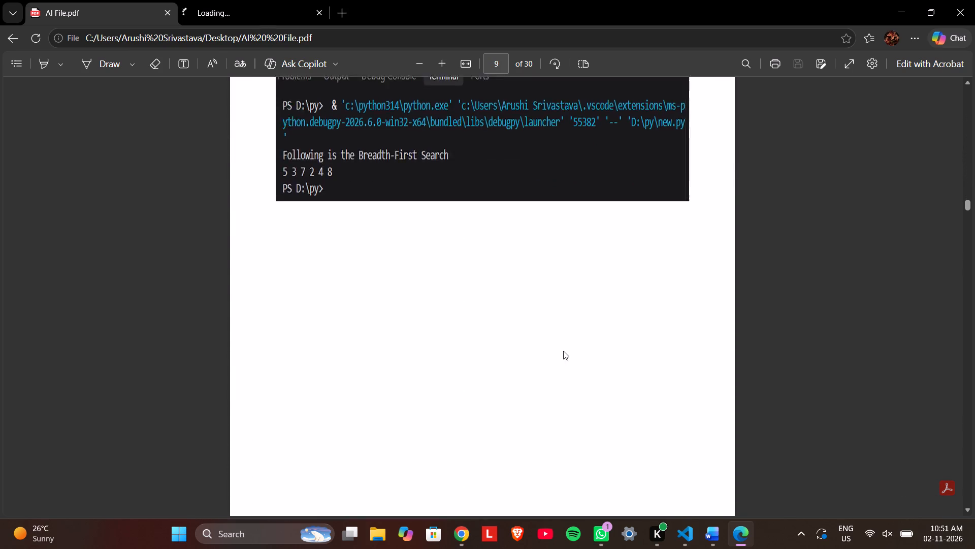
pyautogui.scroll(-8, 563, 351)
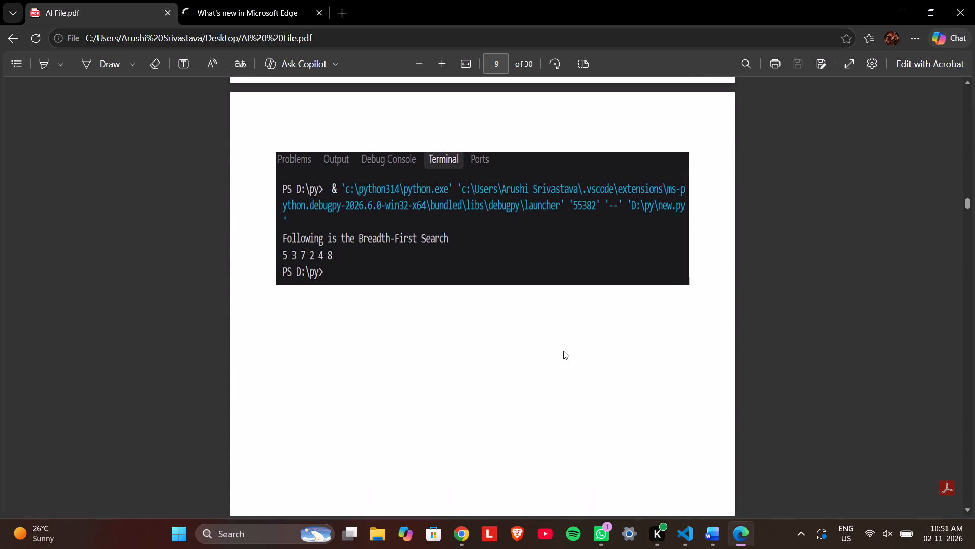
pyautogui.scroll(-9, 563, 351)
pyautogui.scroll(1, 563, 351)
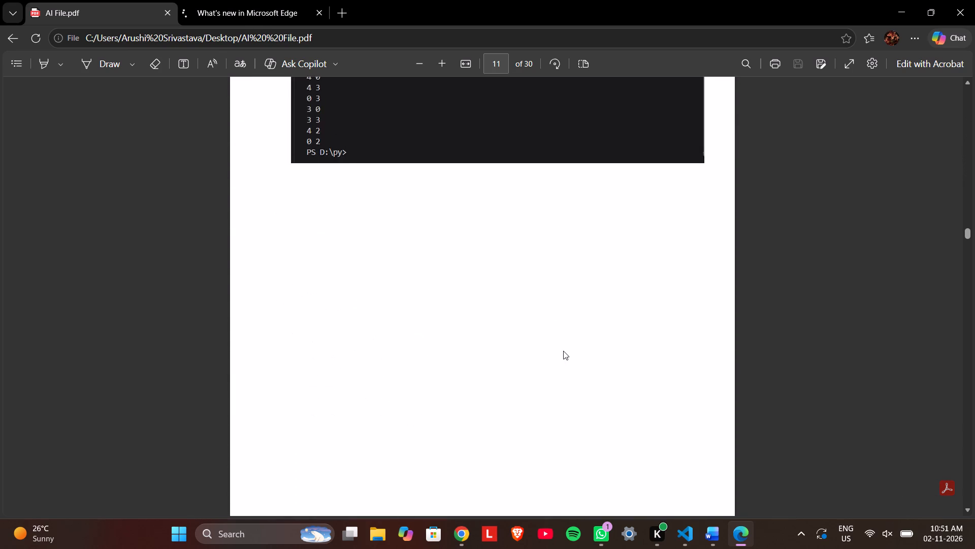
pyautogui.scroll(-2, 563, 351)
pyautogui.scroll(2, 563, 351)
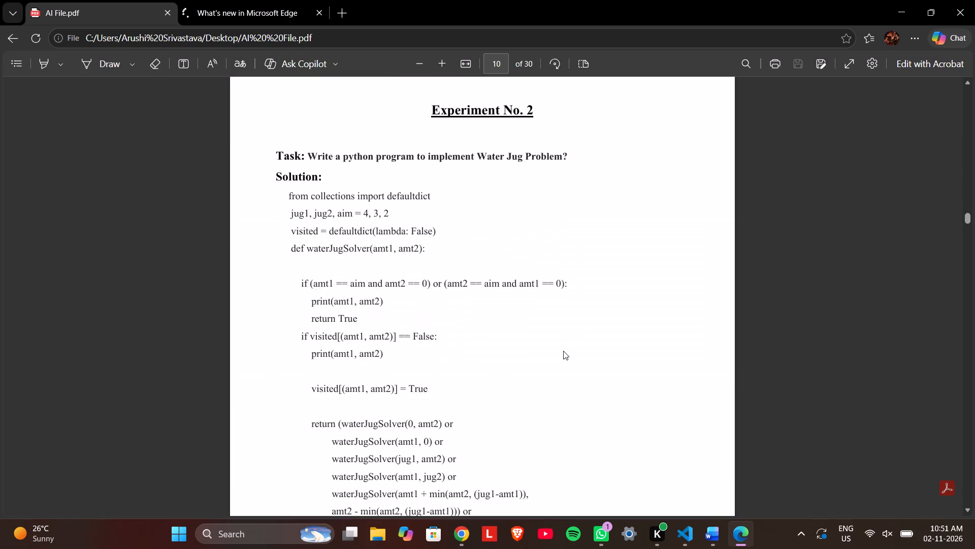
pyautogui.scroll(-12, 563, 351)
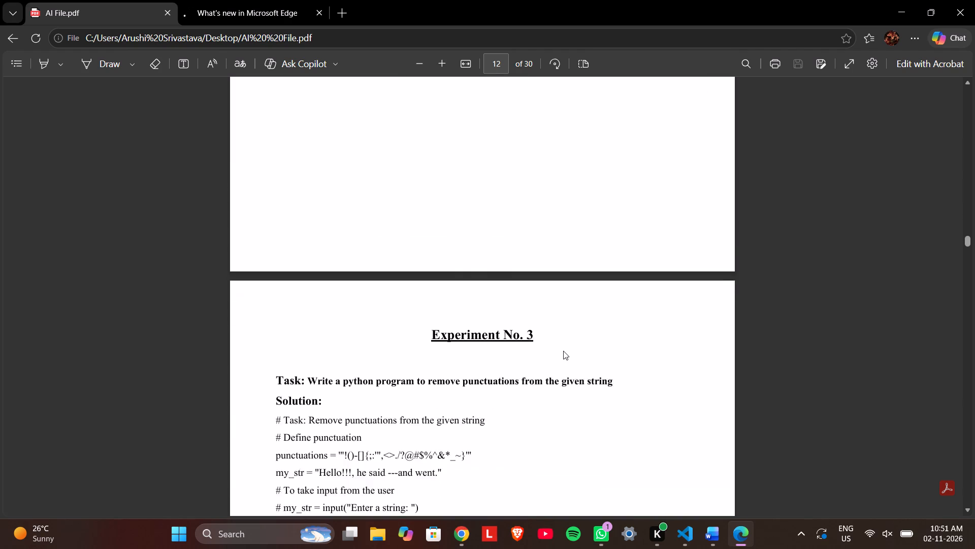
pyautogui.scroll(-11, 563, 351)
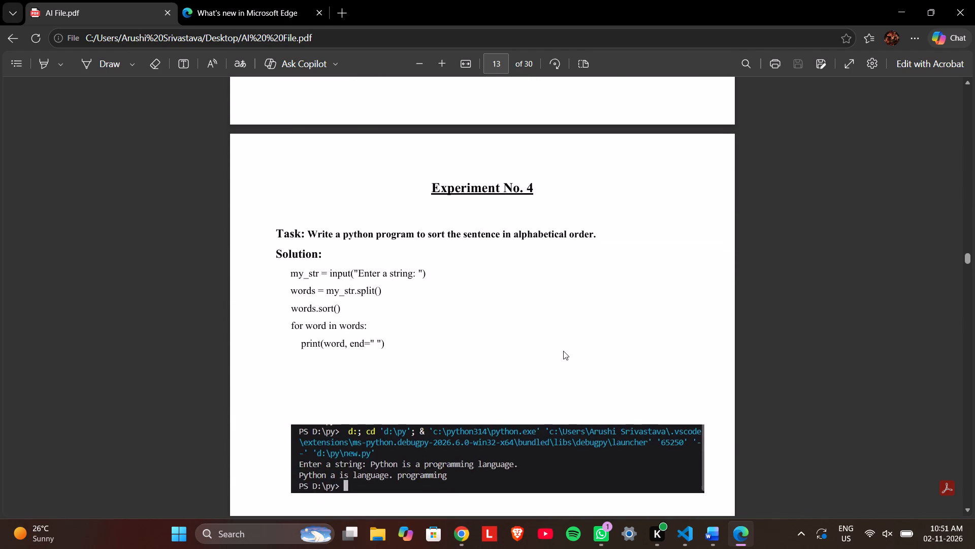